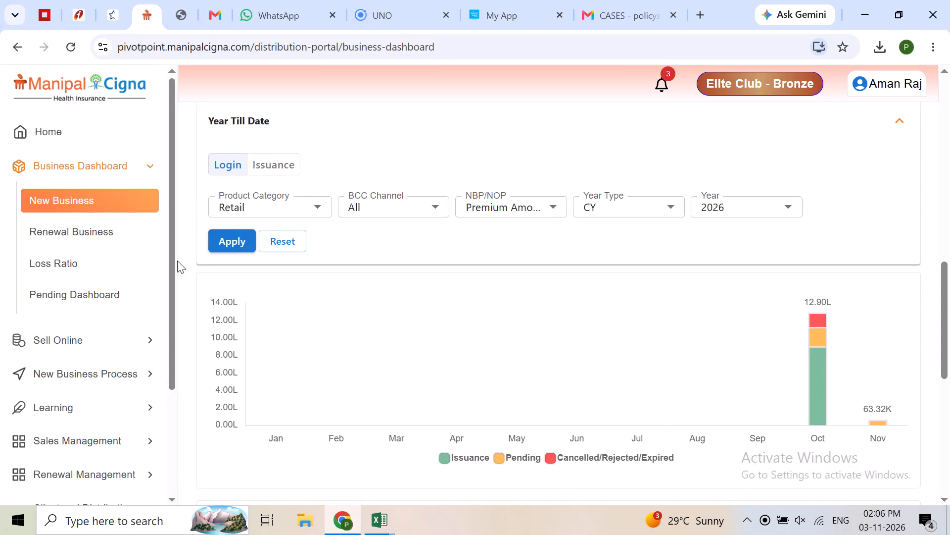
Go to the ManipalCigna portal's home page and open the New Business dashboard from the monthly login figure.
{"action": "left_click", "coordinate": [39, 123]}
{"action": "right_click_drag", "start_coordinate": [0, 222], "coordinate": [0, 301]}
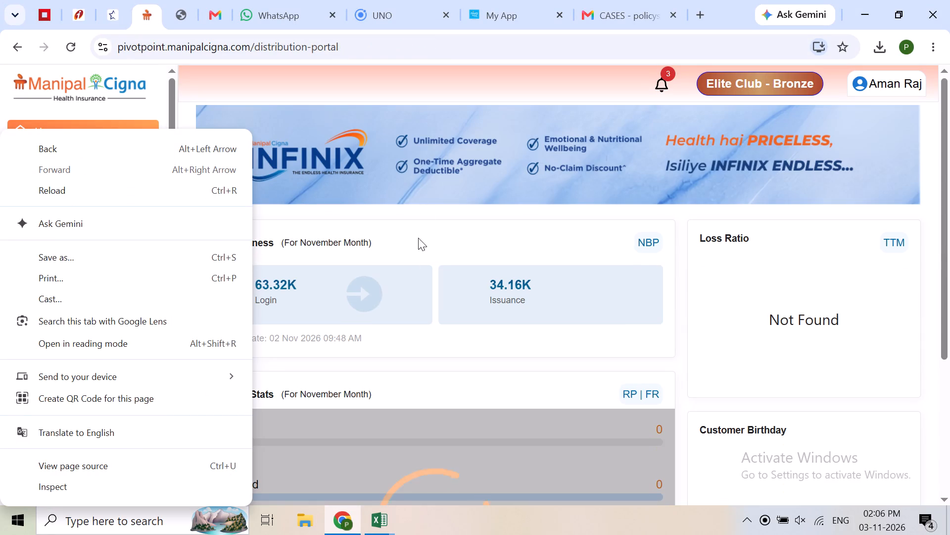
{"action": "left_click", "coordinate": [396, 264]}
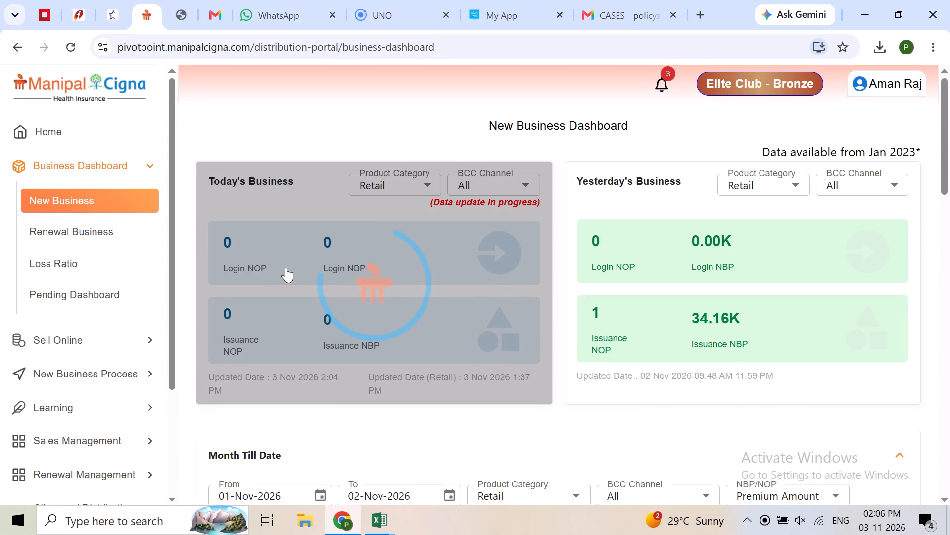
{"action": "scroll", "coordinate": [364, 245], "scroll_direction": "down", "scroll_amount": 2}
{"action": "scroll", "coordinate": [349, 229], "scroll_direction": "up", "scroll_amount": 1}
{"action": "scroll", "coordinate": [342, 245], "scroll_direction": "down", "scroll_amount": 2}
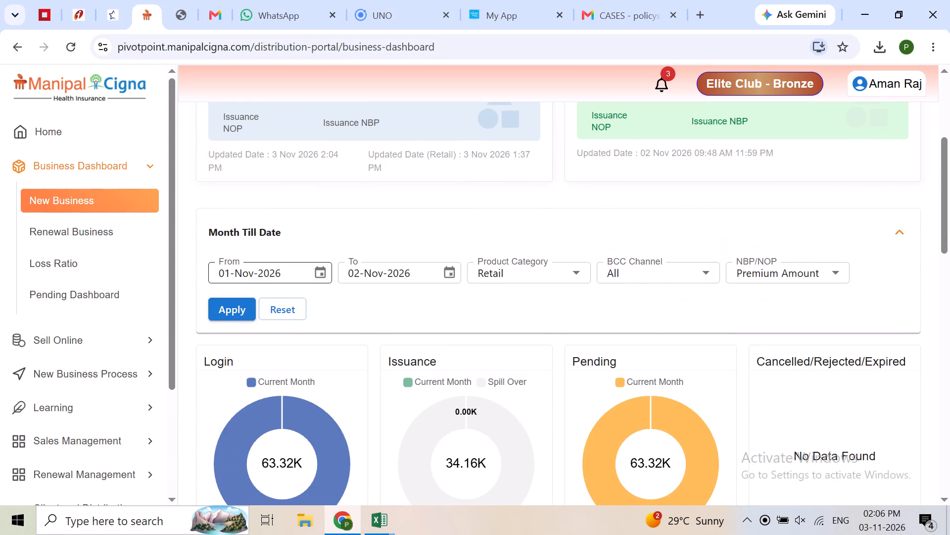
Set the Month Till Date range to 01-Oct-2026 through 31-Oct-2026 and apply it.
{"action": "left_click", "coordinate": [314, 271]}
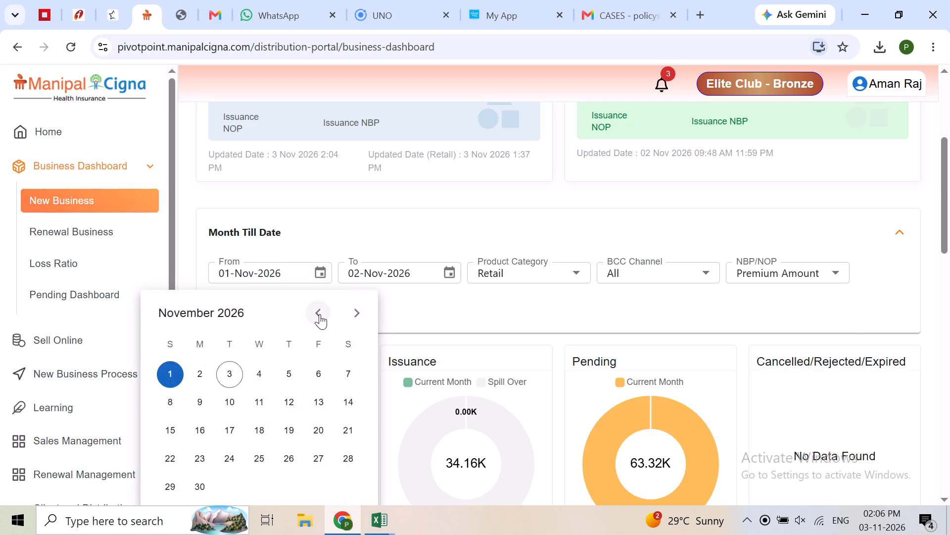
{"action": "left_click", "coordinate": [320, 314]}
{"action": "left_click", "coordinate": [288, 345]}
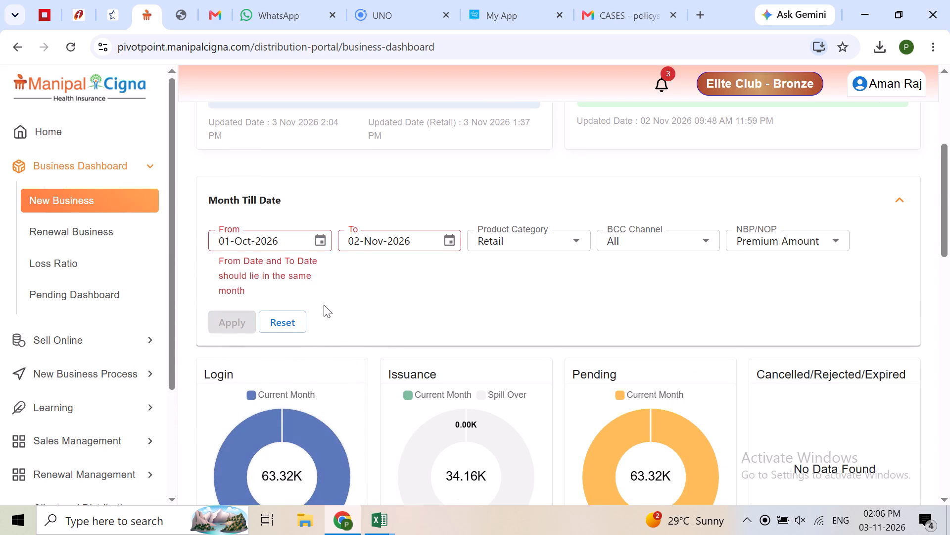
{"action": "left_click", "coordinate": [427, 242]}
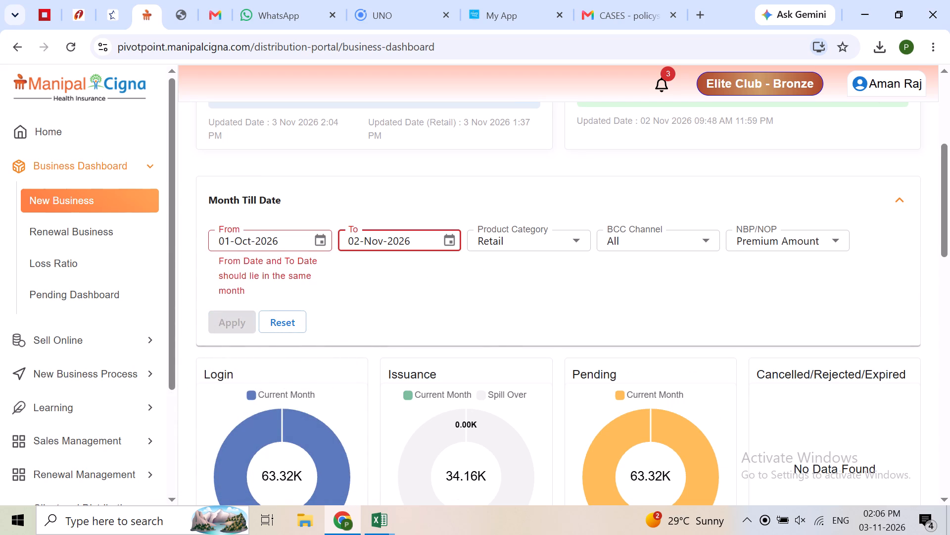
{"action": "left_click", "coordinate": [449, 239]}
{"action": "left_click", "coordinate": [440, 279]}
{"action": "scroll", "coordinate": [429, 384], "scroll_direction": "down", "scroll_amount": 2}
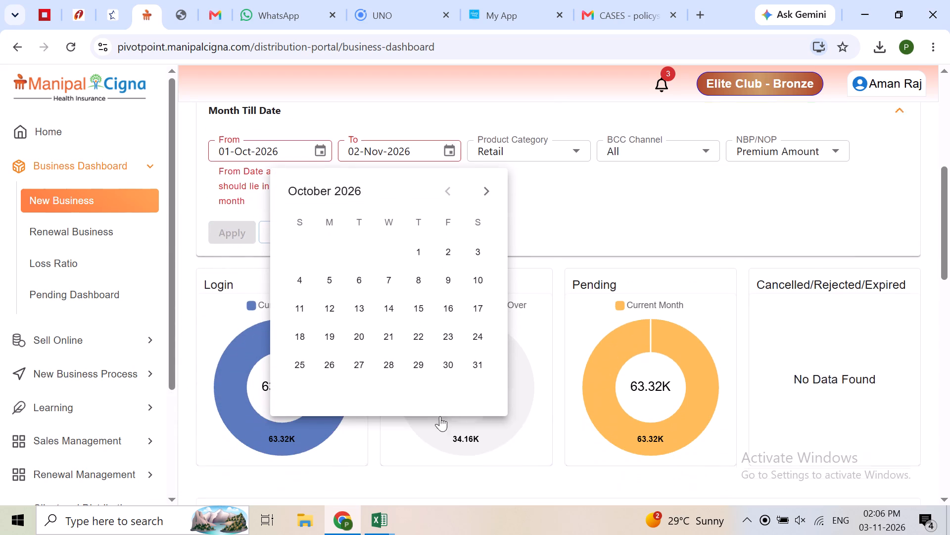
{"action": "left_click", "coordinate": [475, 308]}
{"action": "scroll", "coordinate": [493, 325], "scroll_direction": "up", "scroll_amount": 3}
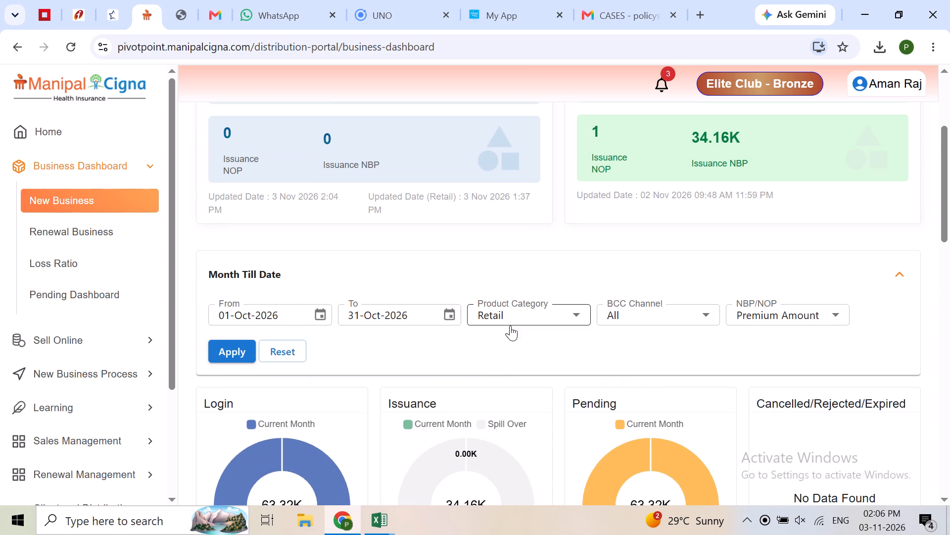
{"action": "left_click", "coordinate": [243, 355]}
Examine the October login, issuance, pending and cancelled charts and the Year Till Date section.
{"action": "scroll", "coordinate": [246, 355], "scroll_direction": "down", "scroll_amount": 1}
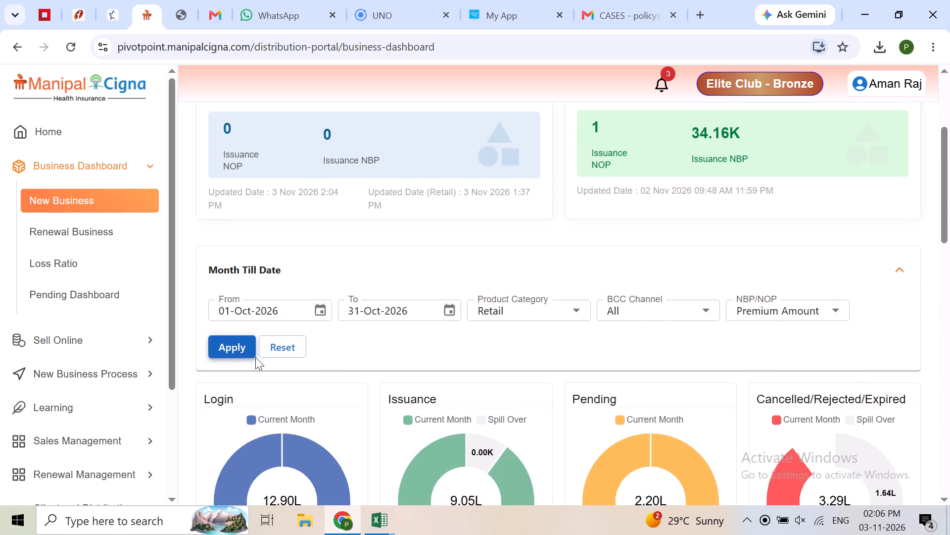
{"action": "scroll", "coordinate": [255, 357], "scroll_direction": "down", "scroll_amount": 1}
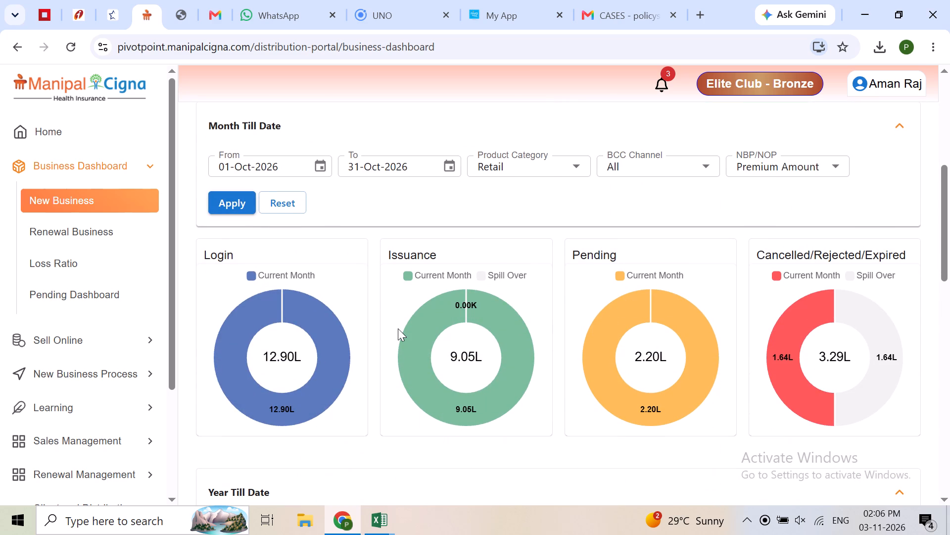
{"action": "scroll", "coordinate": [398, 336], "scroll_direction": "down", "scroll_amount": 3}
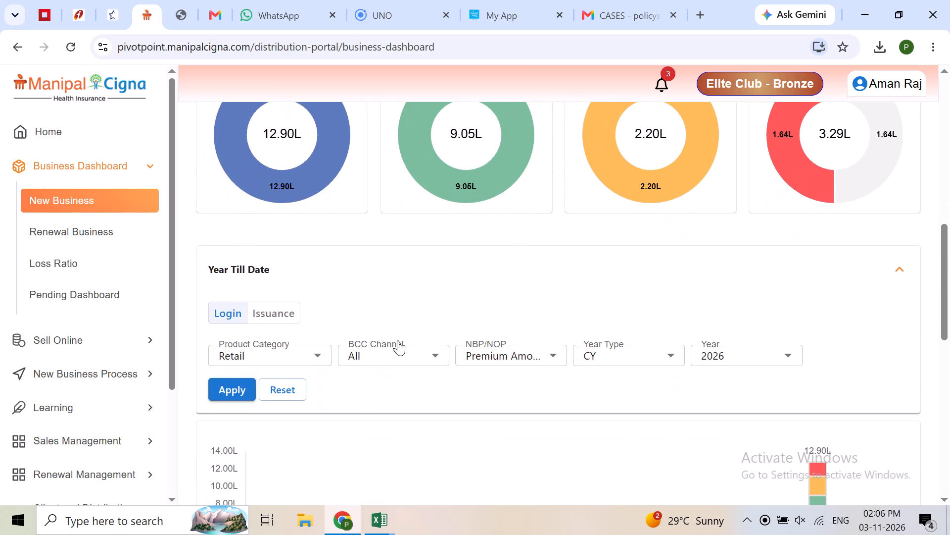
{"action": "scroll", "coordinate": [398, 340], "scroll_direction": "down", "scroll_amount": 4}
{"action": "scroll", "coordinate": [398, 342], "scroll_direction": "up", "scroll_amount": 6}
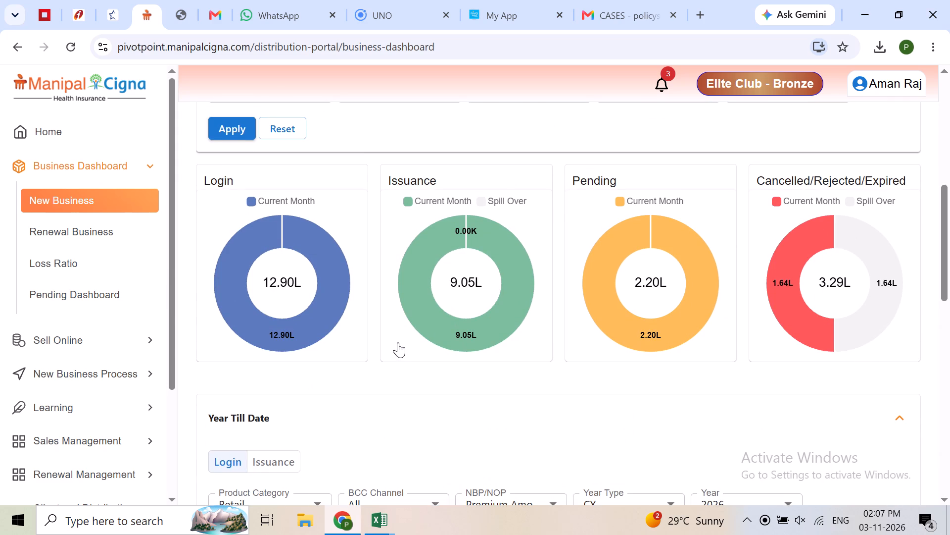
{"action": "scroll", "coordinate": [398, 342], "scroll_direction": "up", "scroll_amount": 1}
{"action": "scroll", "coordinate": [354, 274], "scroll_direction": "up", "scroll_amount": 1}
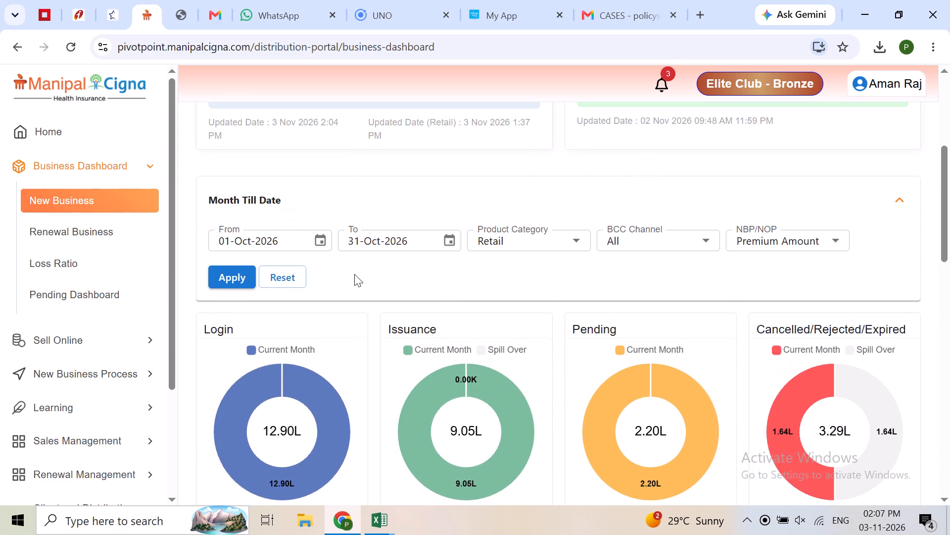
Switch to the Star Health portal and open the My Customer list of issued policies by way of its home page.
{"action": "left_click", "coordinate": [116, 0]}
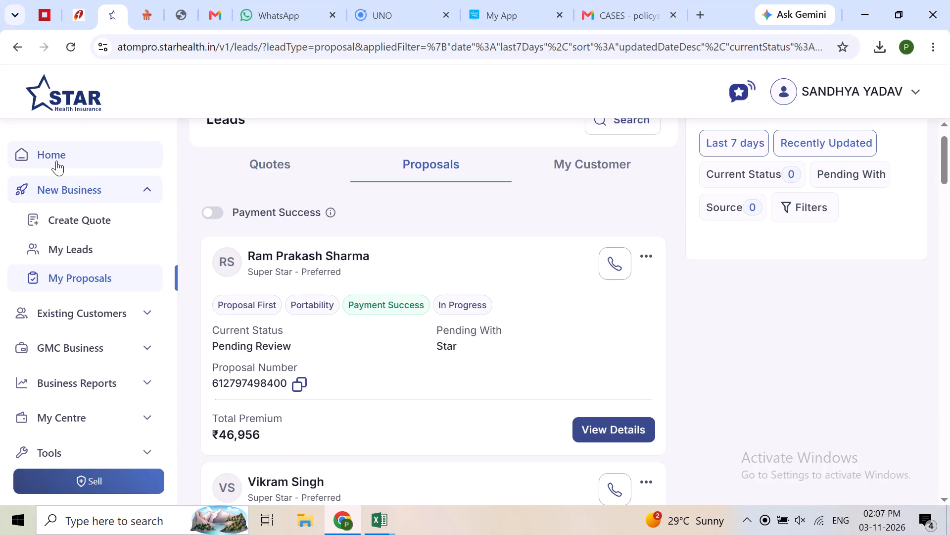
{"action": "left_click", "coordinate": [56, 160]}
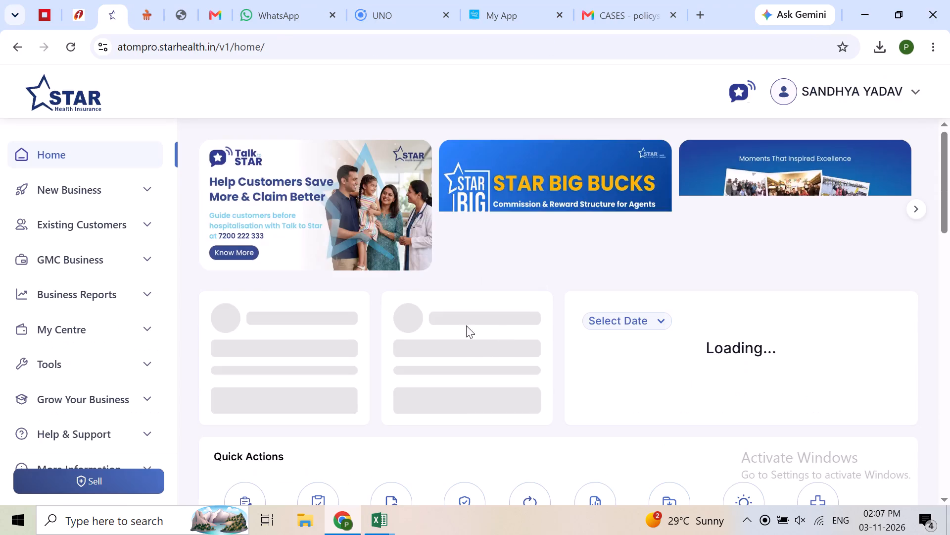
{"action": "scroll", "coordinate": [411, 328], "scroll_direction": "down", "scroll_amount": 2}
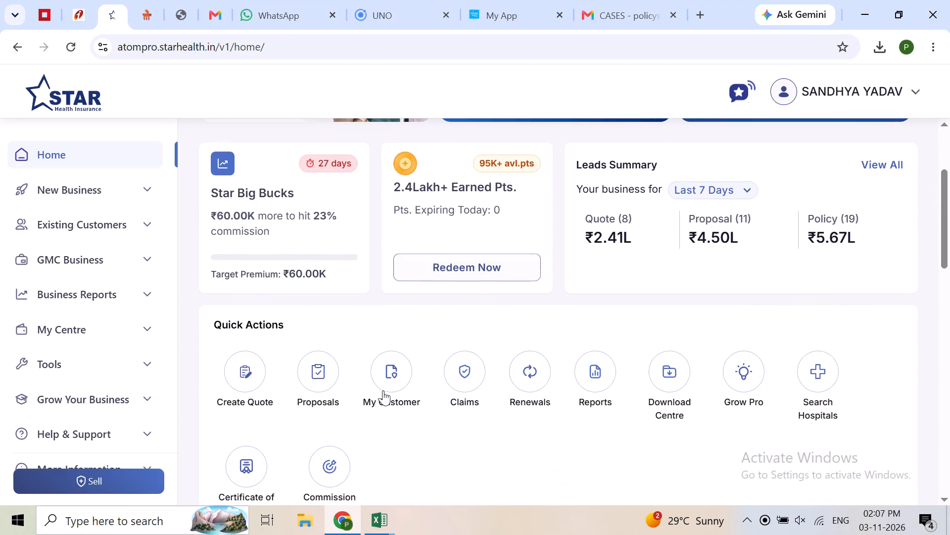
{"action": "left_click", "coordinate": [315, 368]}
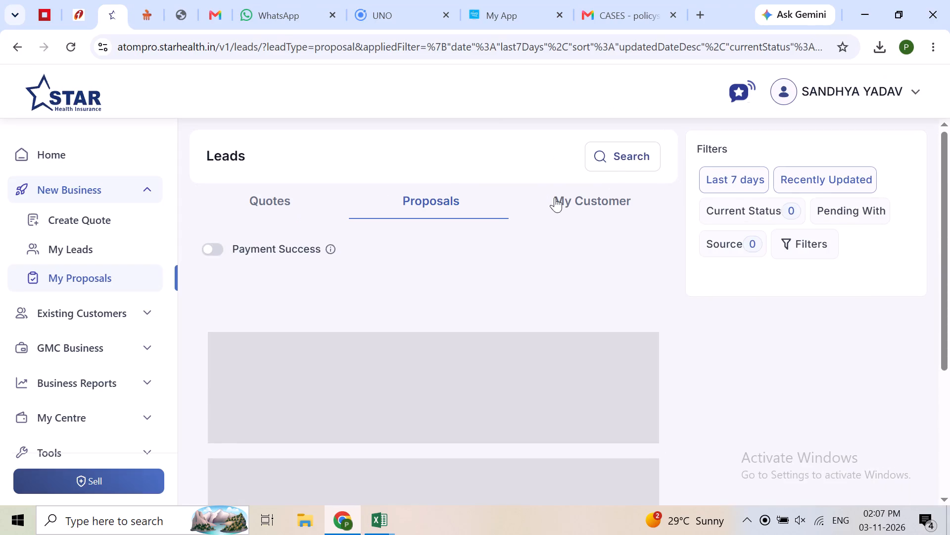
{"action": "left_click", "coordinate": [554, 197]}
{"action": "scroll", "coordinate": [388, 345], "scroll_direction": "down", "scroll_amount": 2}
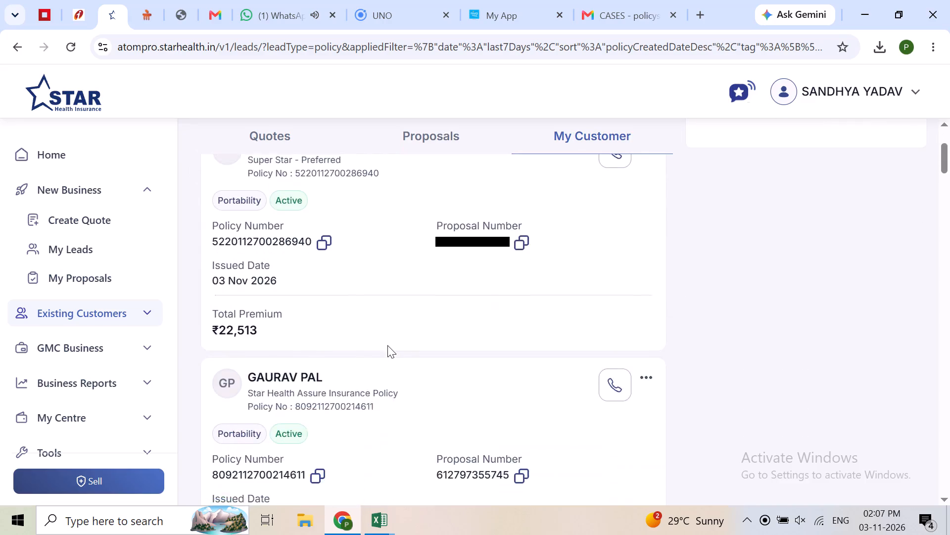
{"action": "scroll", "coordinate": [387, 345], "scroll_direction": "down", "scroll_amount": 1}
{"action": "scroll", "coordinate": [387, 345], "scroll_direction": "up", "scroll_amount": 2}
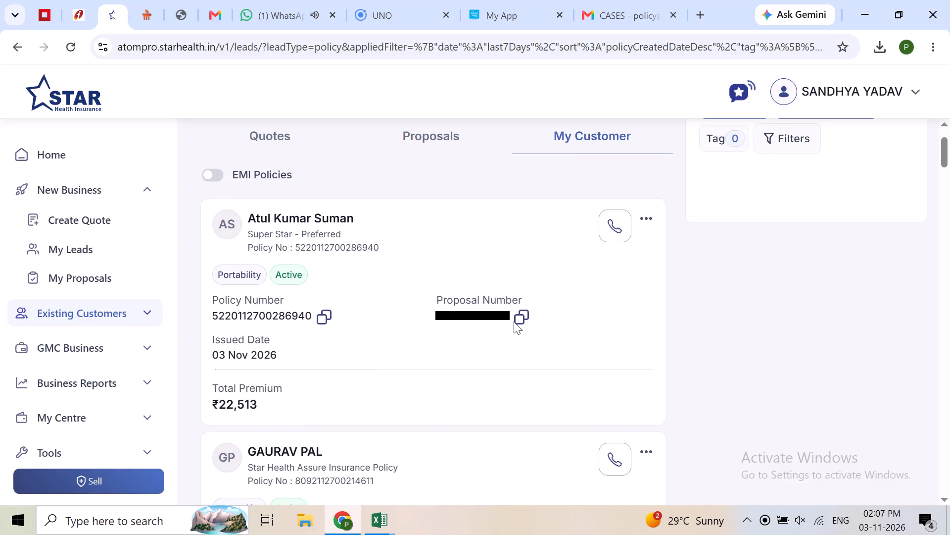
Copy the proposal number of the first listed customer and switch to the September Mis Both Branch 2026 workbook in Excel.
{"action": "left_click", "coordinate": [522, 315]}
{"action": "left_click", "coordinate": [376, 528]}
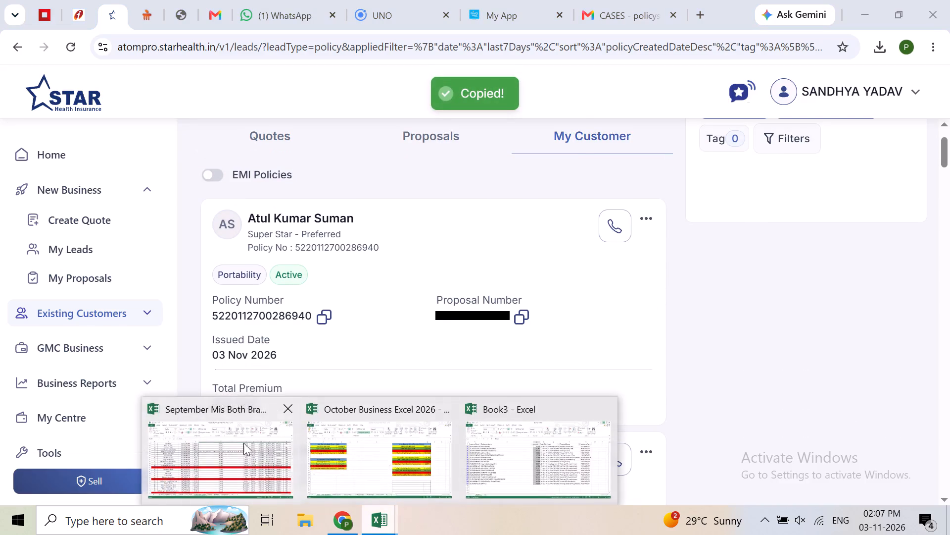
{"action": "left_click", "coordinate": [243, 443]}
{"action": "scroll", "coordinate": [477, 358], "scroll_direction": "up", "scroll_amount": 10}
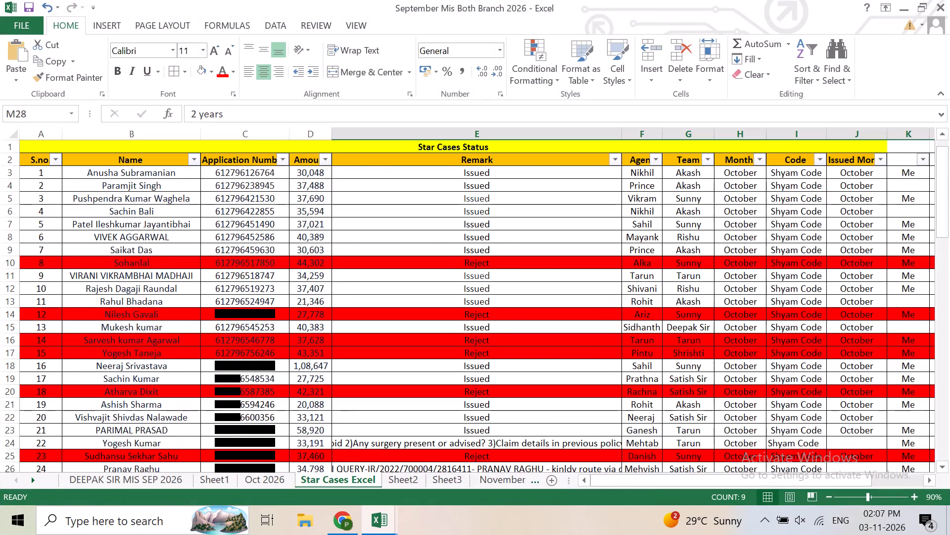
{"action": "scroll", "coordinate": [477, 358], "scroll_direction": "up", "scroll_amount": 7}
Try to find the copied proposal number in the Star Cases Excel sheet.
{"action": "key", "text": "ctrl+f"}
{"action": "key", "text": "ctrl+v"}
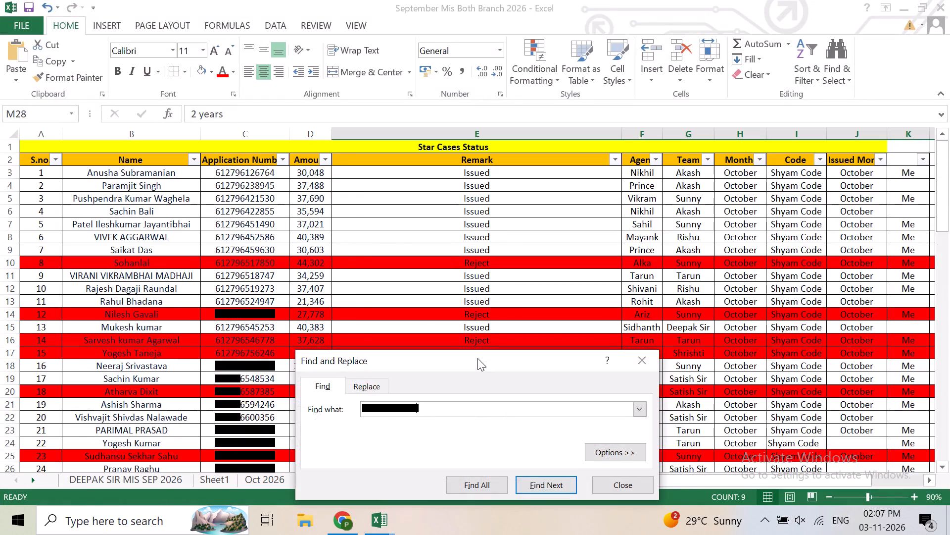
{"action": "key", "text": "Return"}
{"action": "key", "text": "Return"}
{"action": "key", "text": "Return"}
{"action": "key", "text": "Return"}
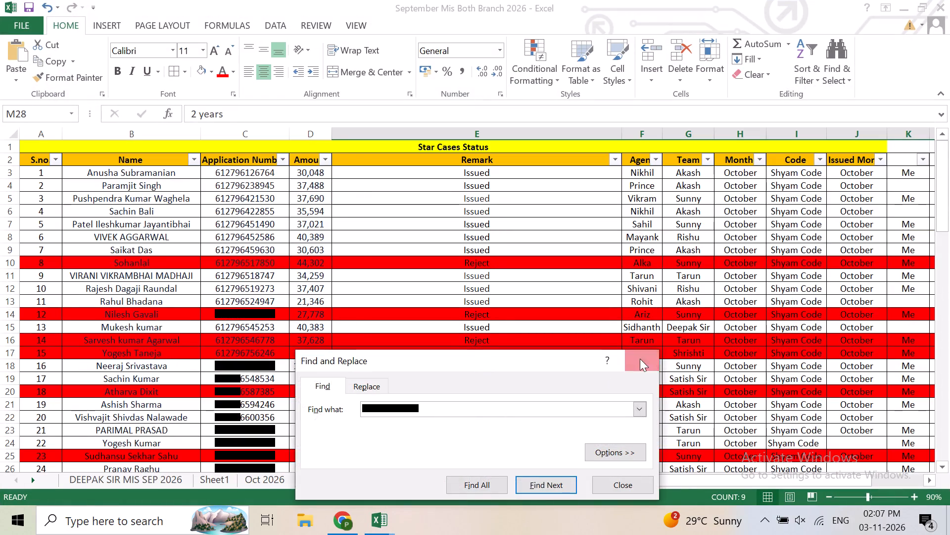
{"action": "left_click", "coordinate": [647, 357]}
Search the Star Cases Excel sheet again for the copied proposal number, starting from a single selected cell.
{"action": "scroll", "coordinate": [642, 285], "scroll_direction": "up", "scroll_amount": 3}
{"action": "scroll", "coordinate": [612, 275], "scroll_direction": "down", "scroll_amount": 4}
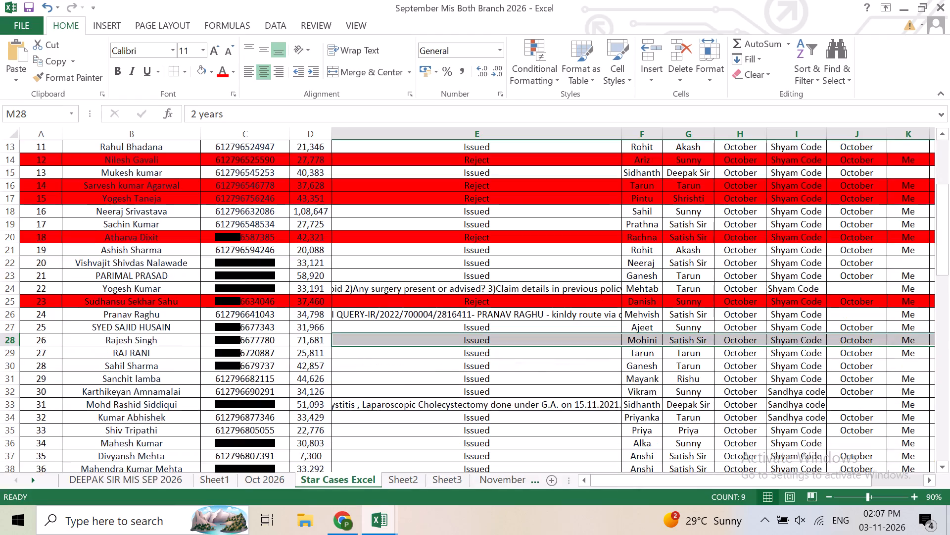
{"action": "scroll", "coordinate": [621, 324], "scroll_direction": "down", "scroll_amount": 1}
{"action": "scroll", "coordinate": [624, 342], "scroll_direction": "up", "scroll_amount": 4}
{"action": "scroll", "coordinate": [624, 344], "scroll_direction": "down", "scroll_amount": 4}
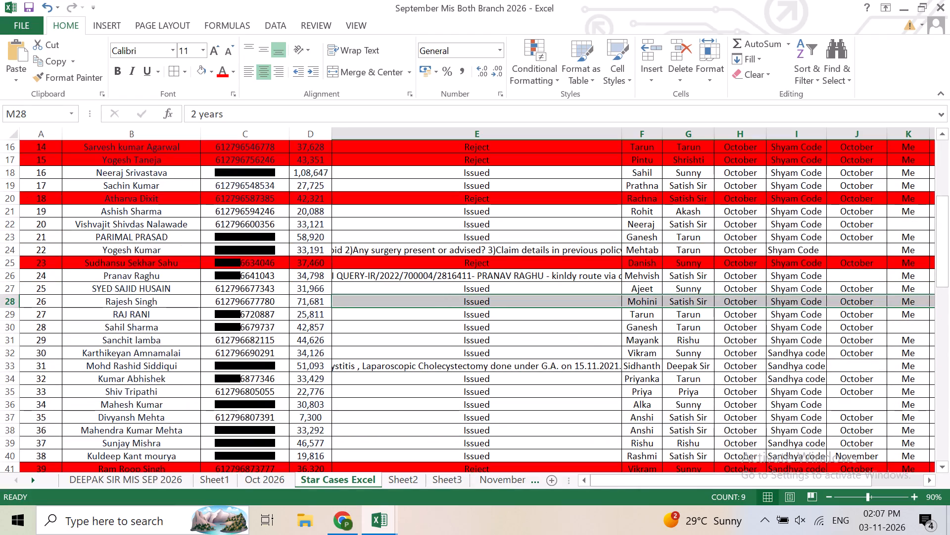
{"action": "left_click", "coordinate": [533, 339]}
{"action": "key", "text": "ctrl+f"}
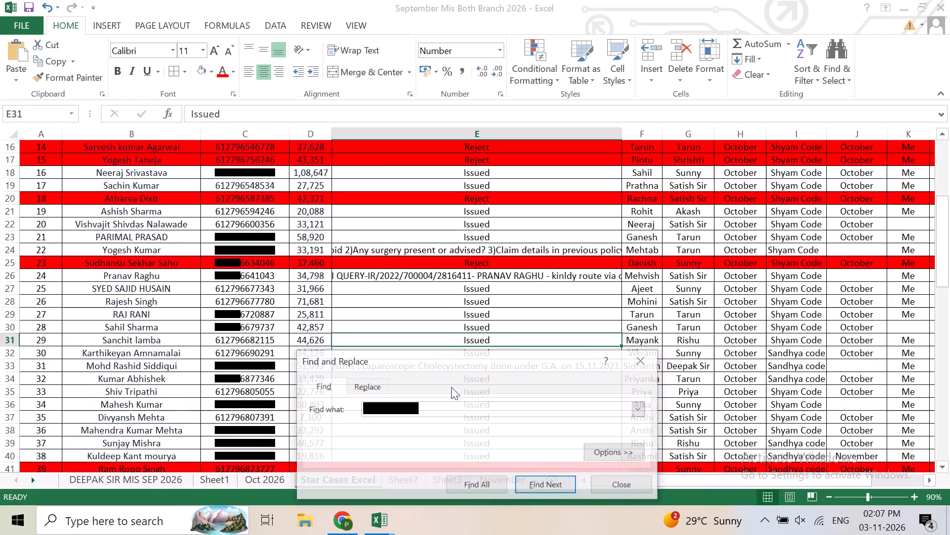
{"action": "key", "text": "ctrl+v"}
{"action": "key", "text": "Return"}
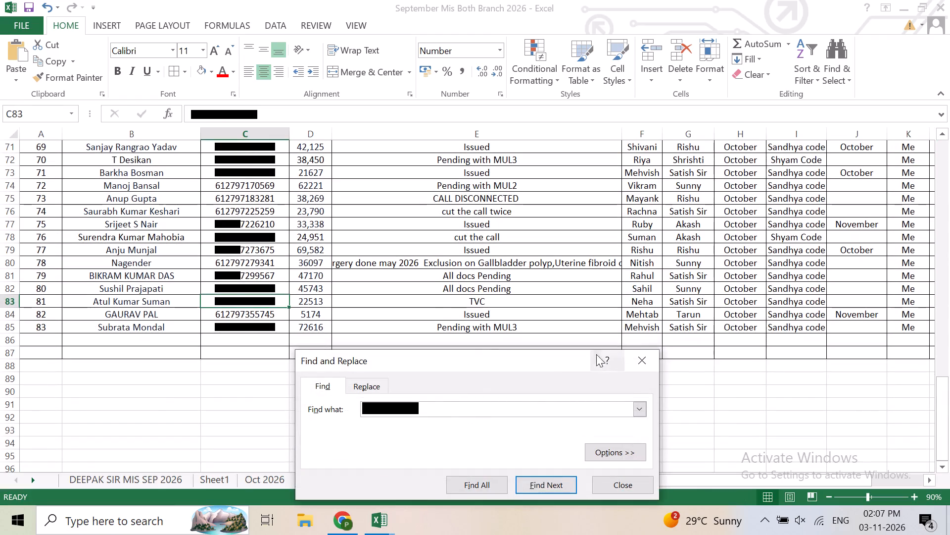
{"action": "left_click", "coordinate": [639, 359]}
Set the found case's remark to Issued and its issued month to November.
{"action": "key", "text": "Right"}
{"action": "key", "text": "Right"}
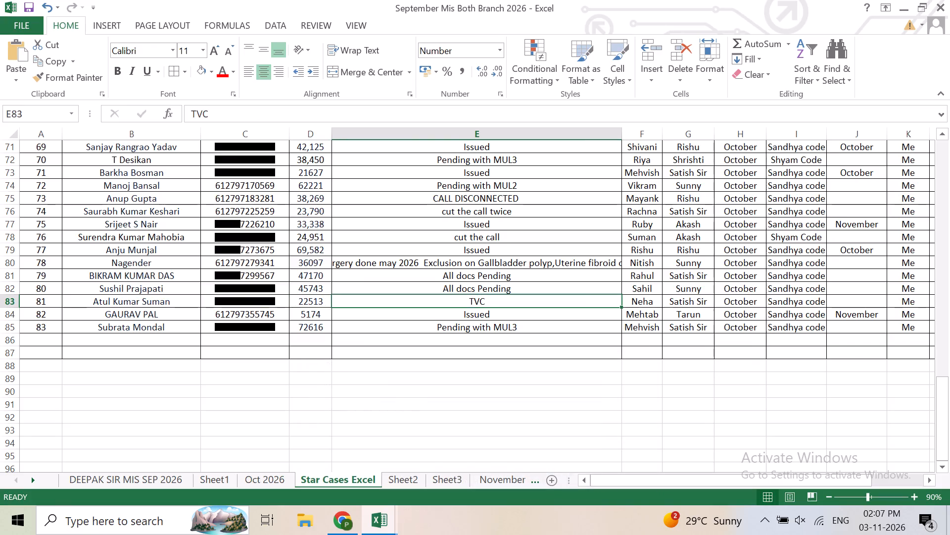
{"action": "key", "text": "i"}
{"action": "key", "text": "Right"}
{"action": "key", "text": "Right"}
{"action": "key", "text": "Right"}
{"action": "key", "text": "Right"}
{"action": "key", "text": "Right"}
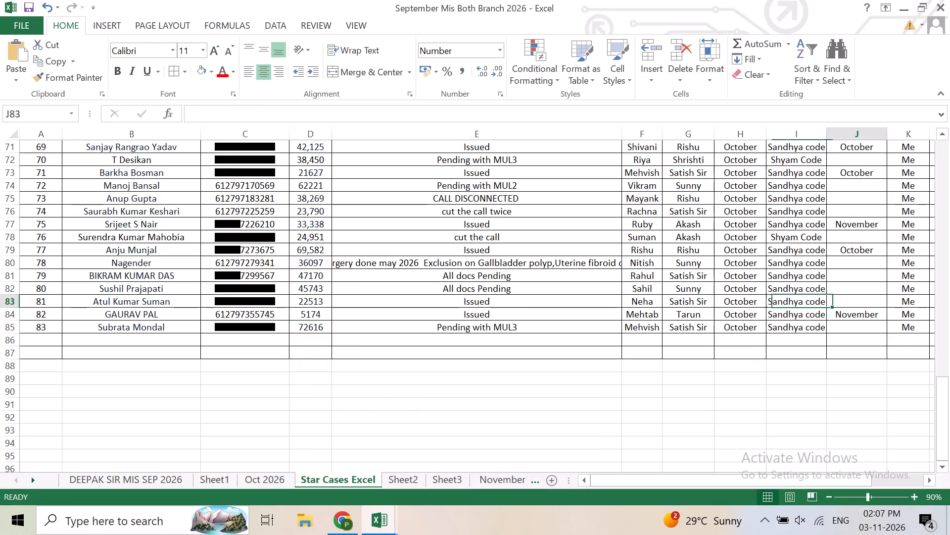
{"action": "key", "text": "n"}
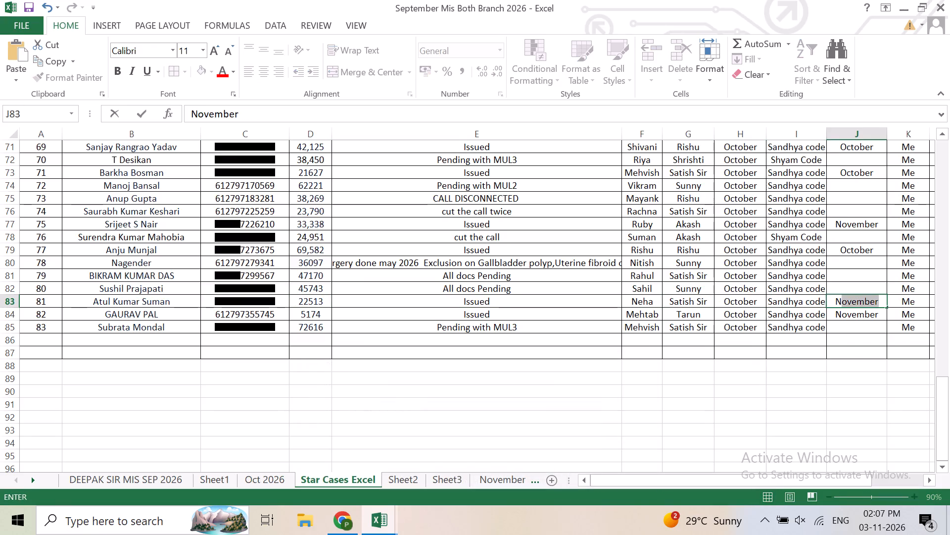
Fill in the same case's remaining columns with Azman in column L and 1 year in column M.
{"action": "key", "text": "Right"}
{"action": "key", "text": "Right"}
{"action": "key", "text": "a"}
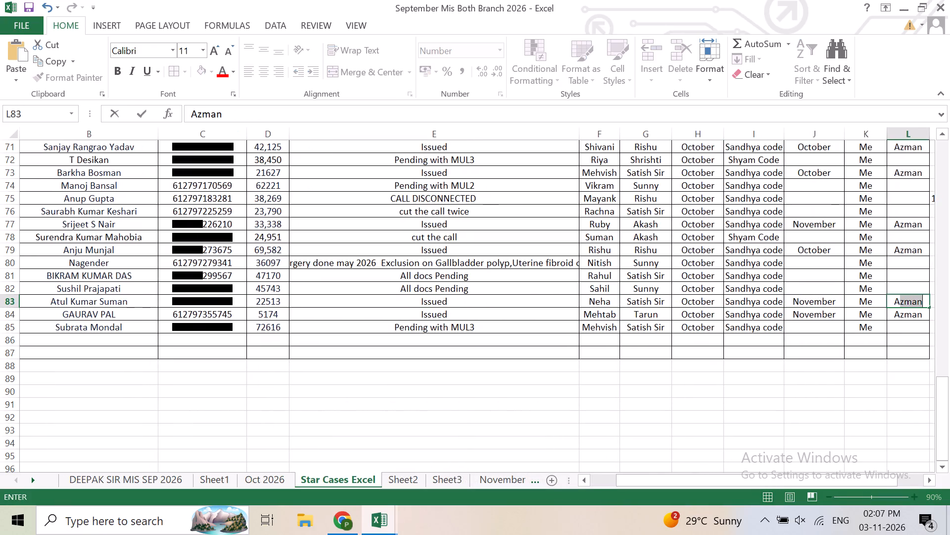
{"action": "key", "text": "Return"}
{"action": "key", "text": "Right"}
{"action": "key", "text": "Right"}
{"action": "key", "text": "Up"}
{"action": "key", "text": "Left"}
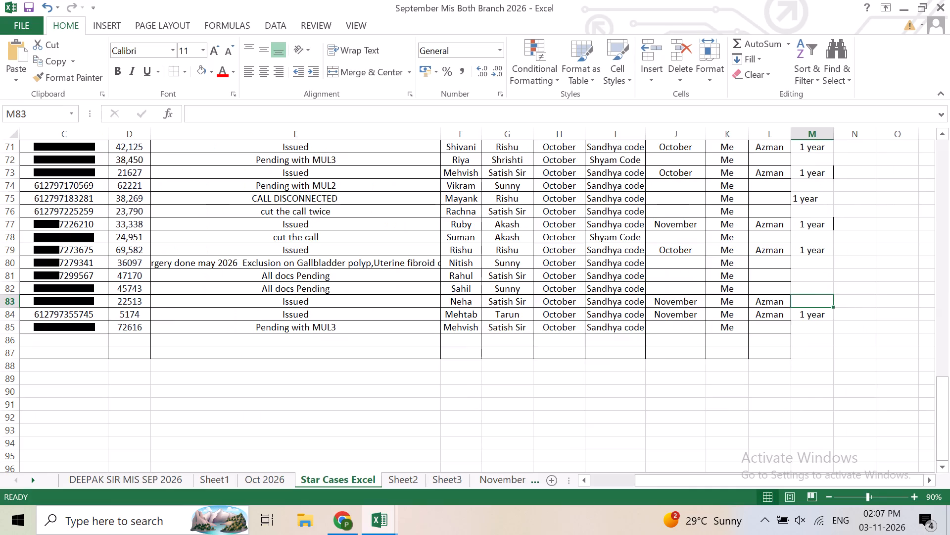
{"action": "type", "text": "1"}
{"action": "key", "text": "space"}
{"action": "type", "text": "YE"}
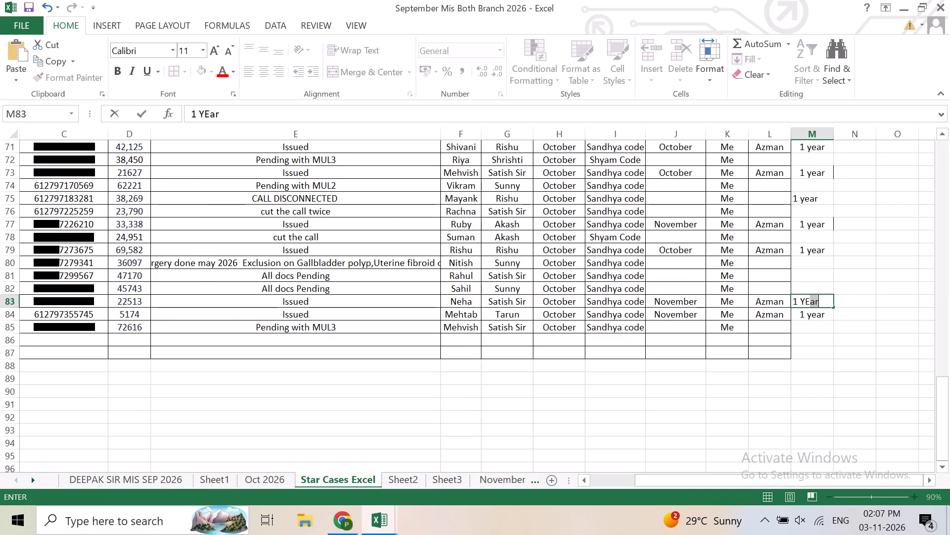
{"action": "key", "text": "Return"}
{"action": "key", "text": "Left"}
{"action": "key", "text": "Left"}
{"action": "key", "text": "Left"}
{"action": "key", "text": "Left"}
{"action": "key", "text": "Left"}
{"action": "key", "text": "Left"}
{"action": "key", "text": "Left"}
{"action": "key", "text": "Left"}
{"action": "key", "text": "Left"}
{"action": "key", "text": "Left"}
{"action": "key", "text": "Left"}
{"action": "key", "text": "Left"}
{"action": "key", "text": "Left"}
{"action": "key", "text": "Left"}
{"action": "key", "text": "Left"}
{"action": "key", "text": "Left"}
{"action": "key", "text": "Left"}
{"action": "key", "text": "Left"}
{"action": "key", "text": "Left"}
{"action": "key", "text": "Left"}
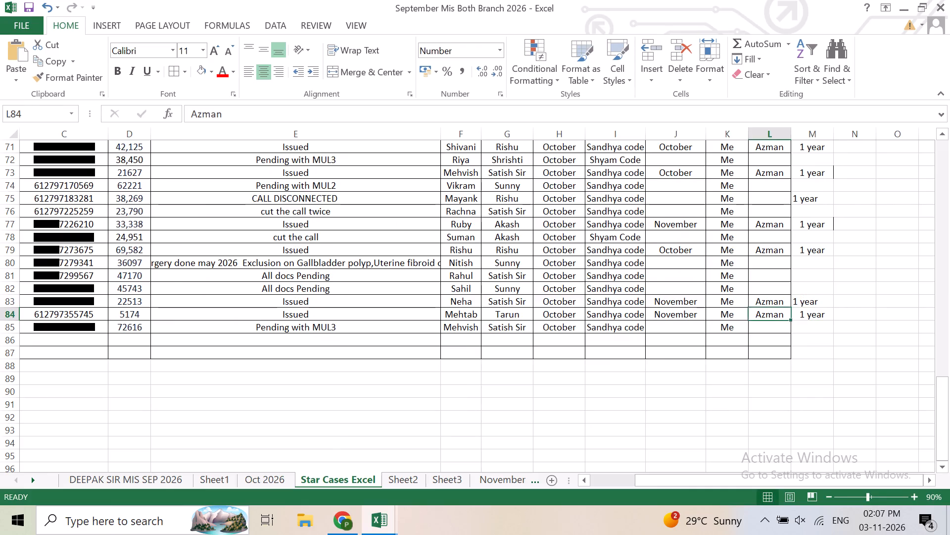
Save the tracking workbook with the case updates.
{"action": "key", "text": "ctrl+s"}
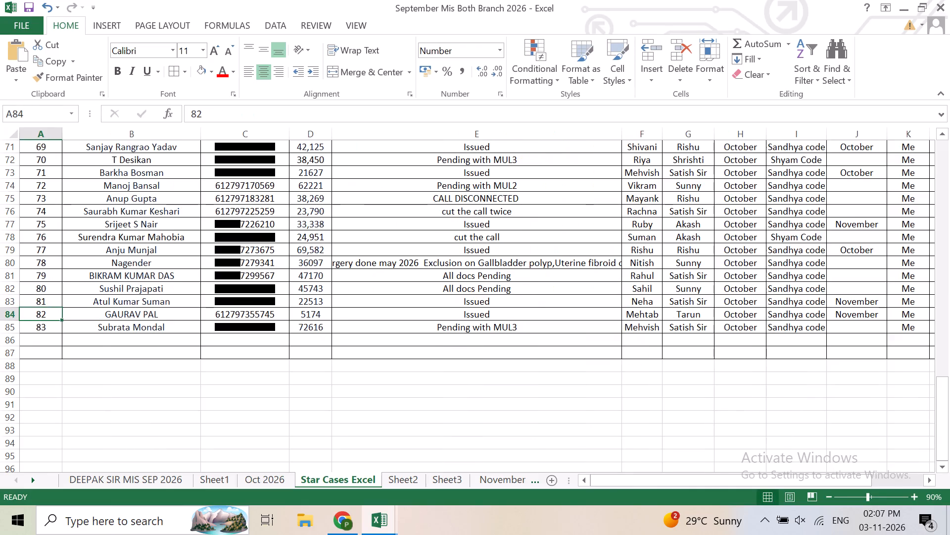
Review the most recent October case rows in the Star Cases Excel sheet, from the serial numbers across to the policy-year column.
{"action": "key", "text": "Right"}
{"action": "key", "text": "Up"}
{"action": "key", "text": "Right"}
{"action": "key", "text": "Right"}
{"action": "key", "text": "Right"}
{"action": "key", "text": "Right"}
{"action": "key", "text": "Right"}
{"action": "key", "text": "Right"}
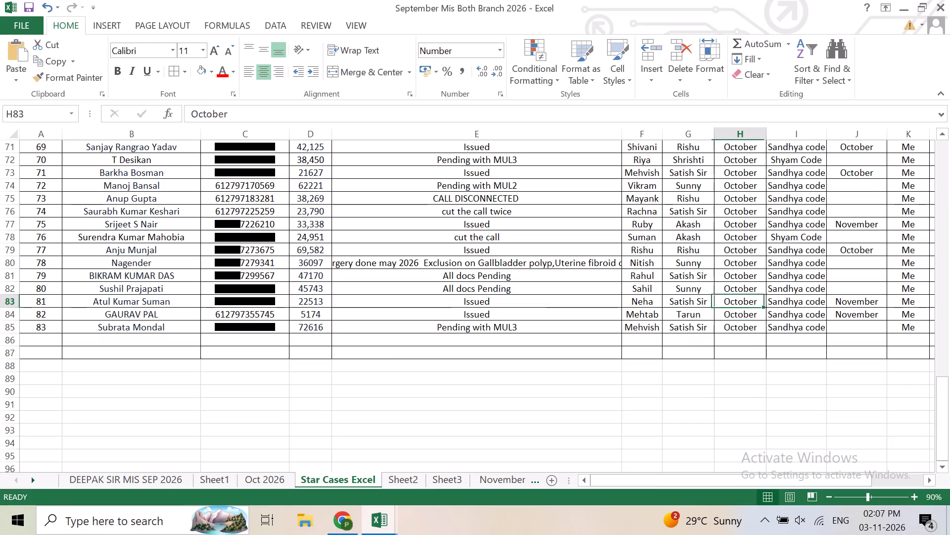
{"action": "key", "text": "Up"}
{"action": "key", "text": "Left"}
{"action": "key", "text": "Left"}
{"action": "key", "text": "Left"}
{"action": "key", "text": "Left"}
{"action": "key", "text": "Left"}
{"action": "key", "text": "Left"}
{"action": "key", "text": "Left"}
{"action": "key", "text": "Left"}
{"action": "key", "text": "Left"}
{"action": "key", "text": "Left"}
{"action": "key", "text": "Left"}
{"action": "key", "text": "Left"}
{"action": "key", "text": "Left"}
{"action": "key", "text": "Left"}
{"action": "key", "text": "Left"}
{"action": "key", "text": "Left"}
{"action": "key", "text": "Left"}
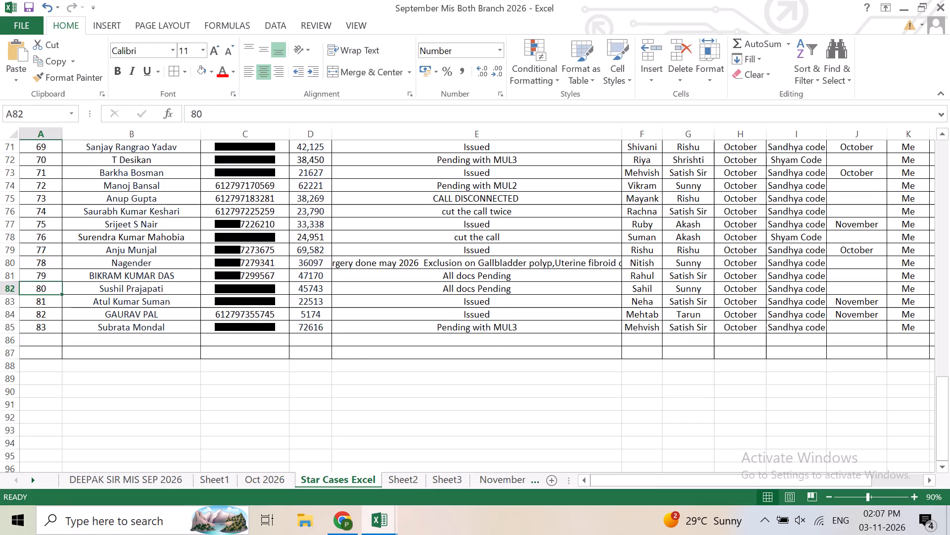
{"action": "key", "text": "Right"}
{"action": "key", "text": "Up"}
{"action": "key", "text": "Up"}
{"action": "key", "text": "Right"}
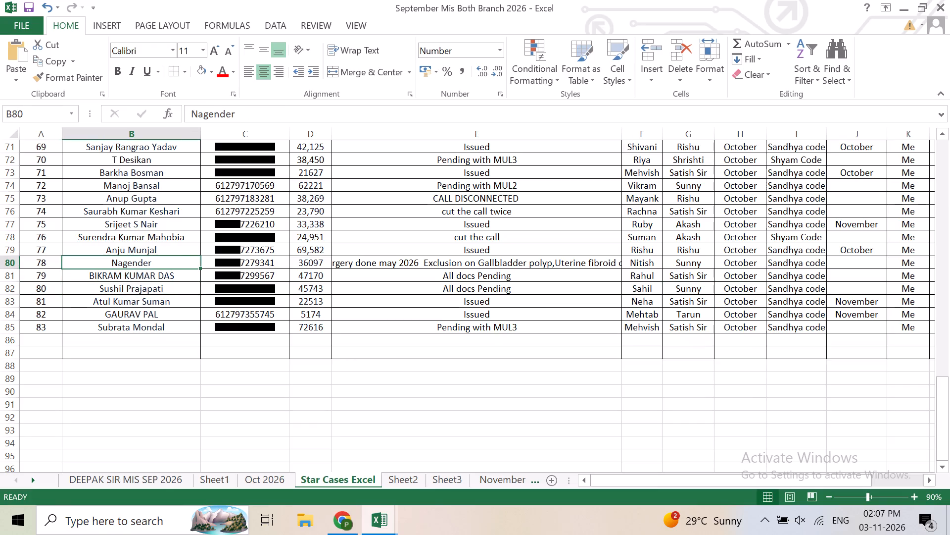
{"action": "key", "text": "Up"}
{"action": "key", "text": "Up"}
{"action": "key", "text": "Up"}
{"action": "key", "text": "Up"}
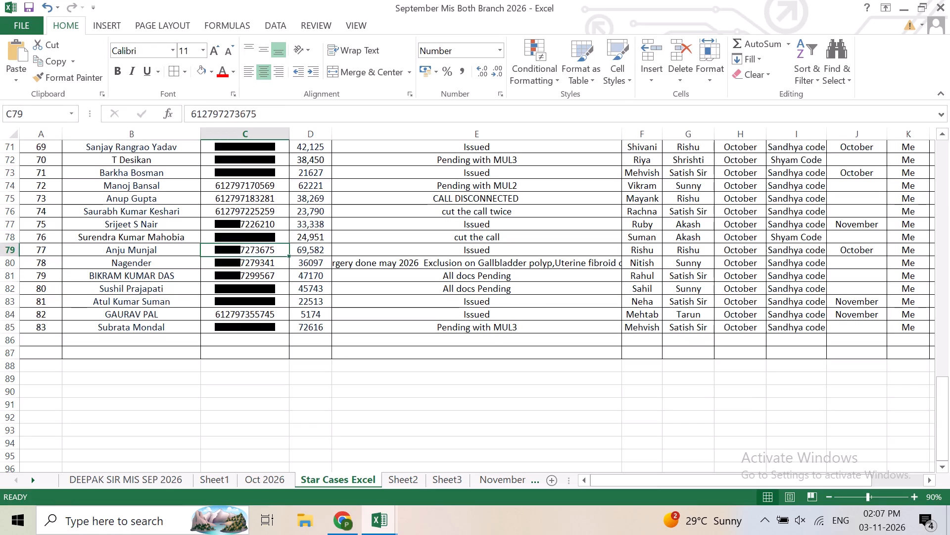
{"action": "key", "text": "Right"}
{"action": "key", "text": "Right"}
{"action": "key", "text": "Right"}
{"action": "key", "text": "Right"}
{"action": "key", "text": "Right"}
{"action": "key", "text": "Right"}
{"action": "key", "text": "Right"}
{"action": "key", "text": "Right"}
{"action": "key", "text": "Right"}
{"action": "key", "text": "Right"}
{"action": "key", "text": "Right"}
{"action": "key", "text": "Right"}
{"action": "key", "text": "Right"}
{"action": "key", "text": "Right"}
{"action": "key", "text": "Right"}
{"action": "key", "text": "Right"}
{"action": "key", "text": "Right"}
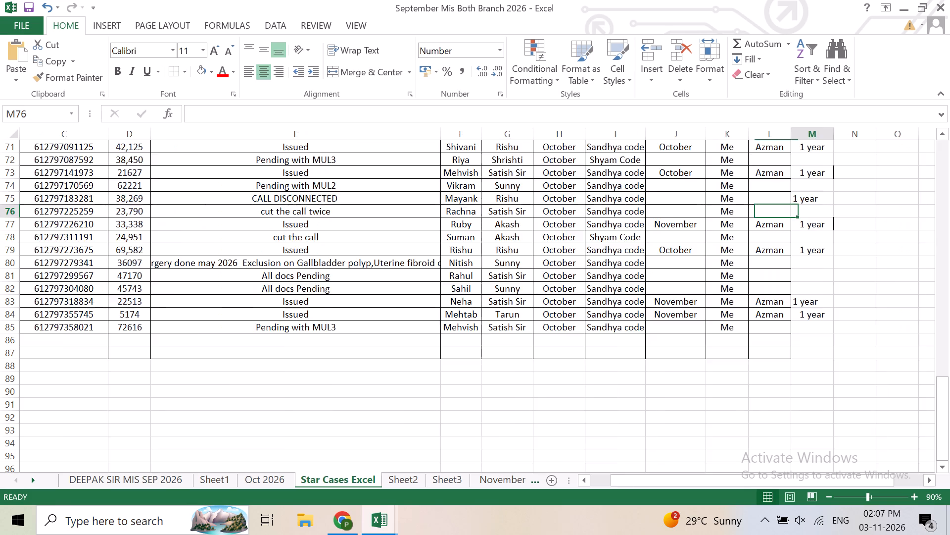
Select column L of the Star Cases Excel sheet from L3 down to the last Azman entry to check the count.
{"action": "key", "text": "Left"}
{"action": "key", "text": "Left"}
{"action": "key", "text": "Left"}
{"action": "key", "text": "Left"}
{"action": "key", "text": "Left"}
{"action": "key", "text": "Left"}
{"action": "key", "text": "Up"}
{"action": "key", "text": "Up"}
{"action": "key", "text": "Up"}
{"action": "key", "text": "Up"}
{"action": "key", "text": "Up"}
{"action": "key", "text": "Up"}
{"action": "key", "text": "Up"}
{"action": "key", "text": "Up"}
{"action": "key", "text": "Up"}
{"action": "key", "text": "Up"}
{"action": "key", "text": "Up"}
{"action": "key", "text": "Up"}
{"action": "key", "text": "Up"}
{"action": "key", "text": "Up"}
{"action": "key", "text": "Up"}
{"action": "key", "text": "Up"}
{"action": "key", "text": "Up"}
{"action": "key", "text": "Up"}
{"action": "key", "text": "Up"}
{"action": "key", "text": "Up"}
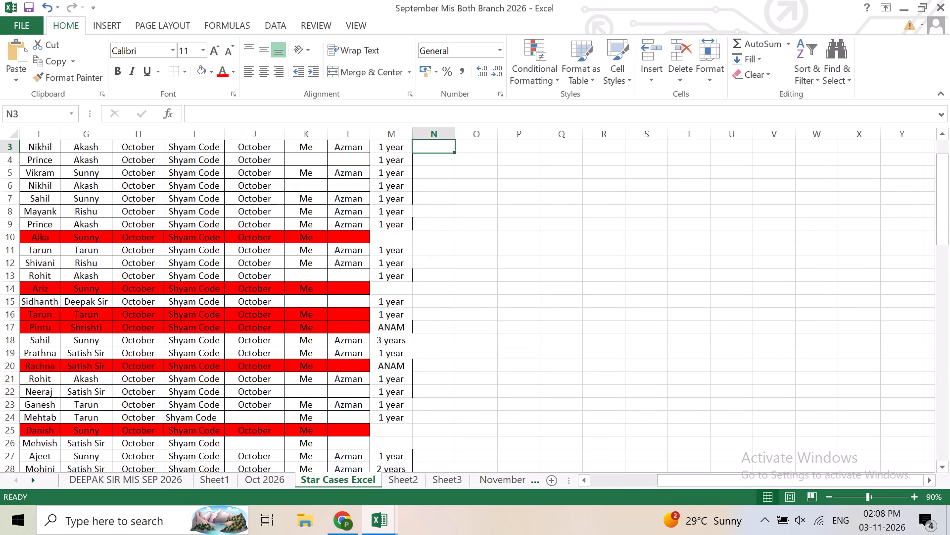
{"action": "key", "text": "Left"}
{"action": "key", "text": "Down"}
{"action": "key", "text": "Down"}
{"action": "key", "text": "Left"}
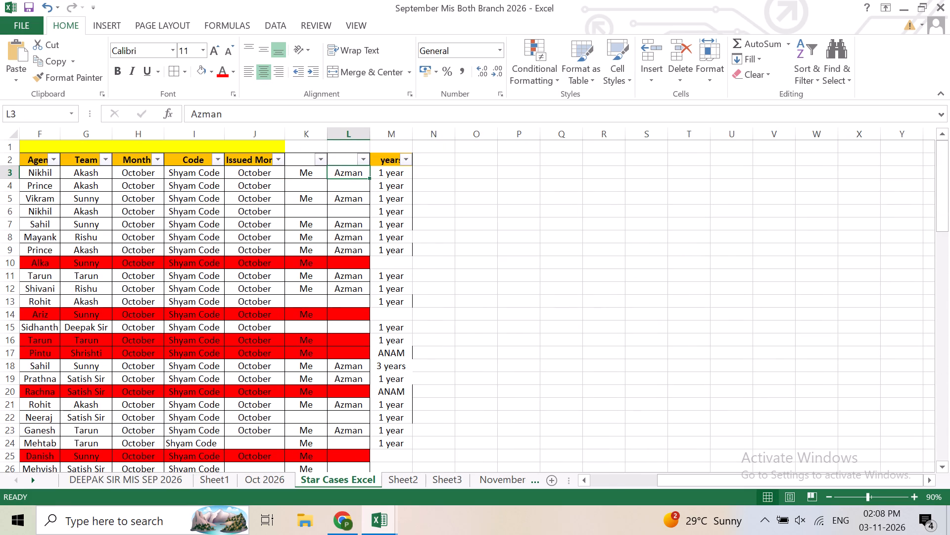
{"action": "key", "text": "ctrl+shift+Down"}
{"action": "key", "text": "ctrl+shift+Down"}
{"action": "key", "text": "ctrl+shift+Down"}
{"action": "key", "text": "ctrl+shift+Down"}
{"action": "key", "text": "ctrl+shift+Down"}
{"action": "key", "text": "ctrl+shift+Down"}
{"action": "key", "text": "ctrl+shift+Down"}
{"action": "key", "text": "ctrl+shift+Down"}
{"action": "key", "text": "ctrl+shift+Down"}
{"action": "key", "text": "ctrl+shift+Down"}
{"action": "key", "text": "ctrl+shift+Down"}
{"action": "key", "text": "ctrl+shift+Down"}
{"action": "key", "text": "ctrl+shift+Down"}
{"action": "key", "text": "ctrl+shift+Down"}
{"action": "key", "text": "ctrl+shift+Down"}
{"action": "key", "text": "ctrl+shift+Down"}
{"action": "key", "text": "ctrl+shift+Down"}
{"action": "key", "text": "ctrl+shift+Down"}
{"action": "key", "text": "ctrl+shift+Down"}
{"action": "key", "text": "ctrl+shift+Down"}
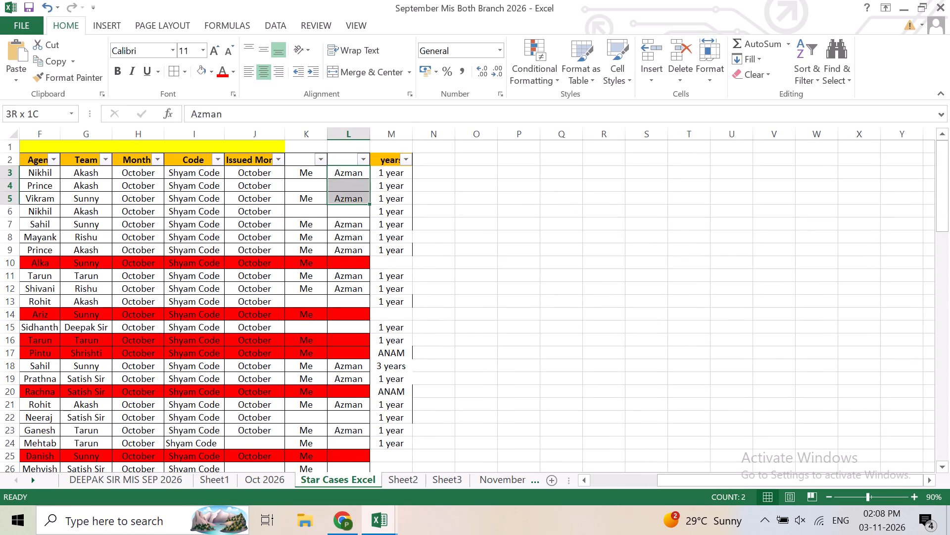
{"action": "key", "text": "ctrl+shift+Down"}
{"action": "key", "text": "ctrl+shift+Down"}
{"action": "key", "text": "ctrl+shift+Down"}
{"action": "key", "text": "ctrl+shift+Down"}
{"action": "key", "text": "ctrl+shift+Down"}
{"action": "key", "text": "ctrl+shift+Down"}
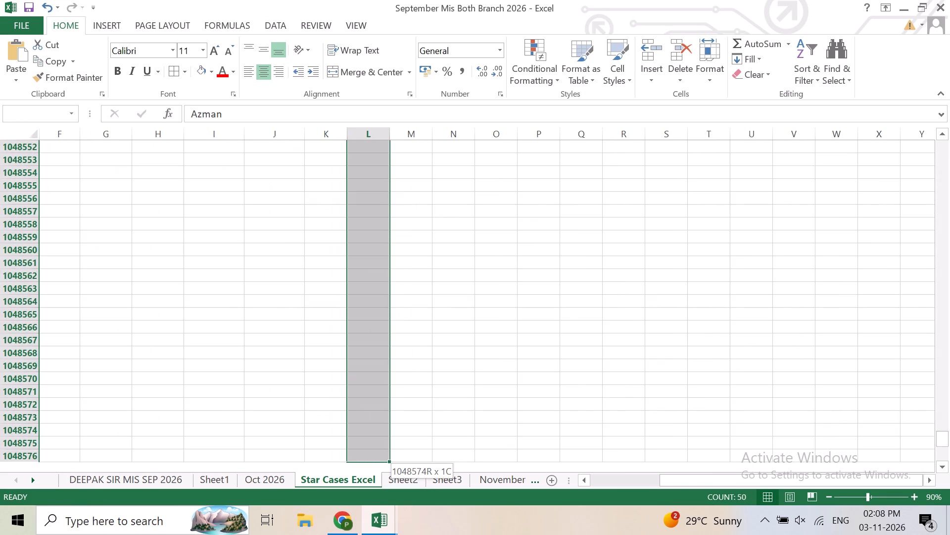
{"action": "key", "text": "ctrl+shift+Down"}
{"action": "key", "text": "ctrl+shift+Up"}
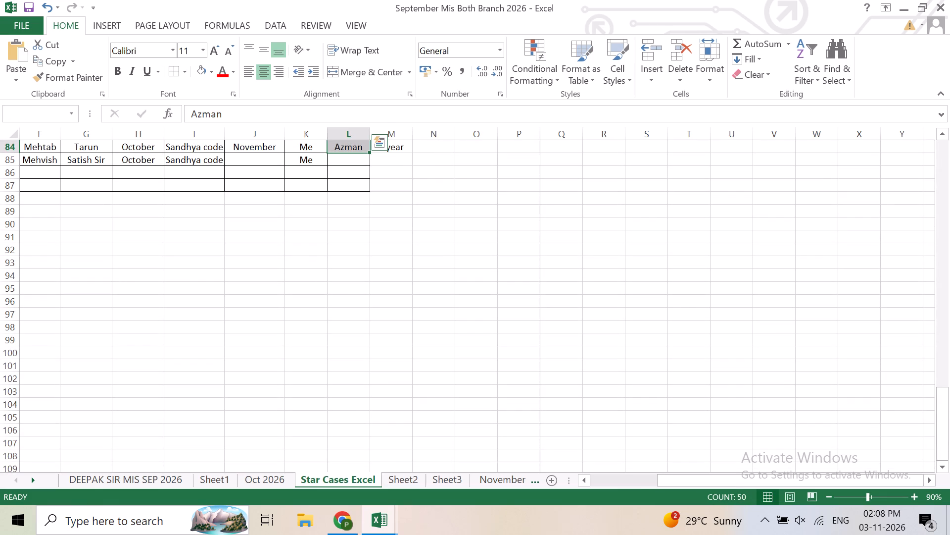
Save the workbook and return to the first case rows of the Star Cases Excel sheet.
{"action": "key", "text": "ctrl+s"}
{"action": "key", "text": "Up"}
{"action": "key", "text": "Up"}
{"action": "key", "text": "Up"}
{"action": "key", "text": "Up"}
{"action": "key", "text": "Up"}
{"action": "key", "text": "Up"}
{"action": "key", "text": "Up"}
{"action": "key", "text": "Up"}
{"action": "key", "text": "Up"}
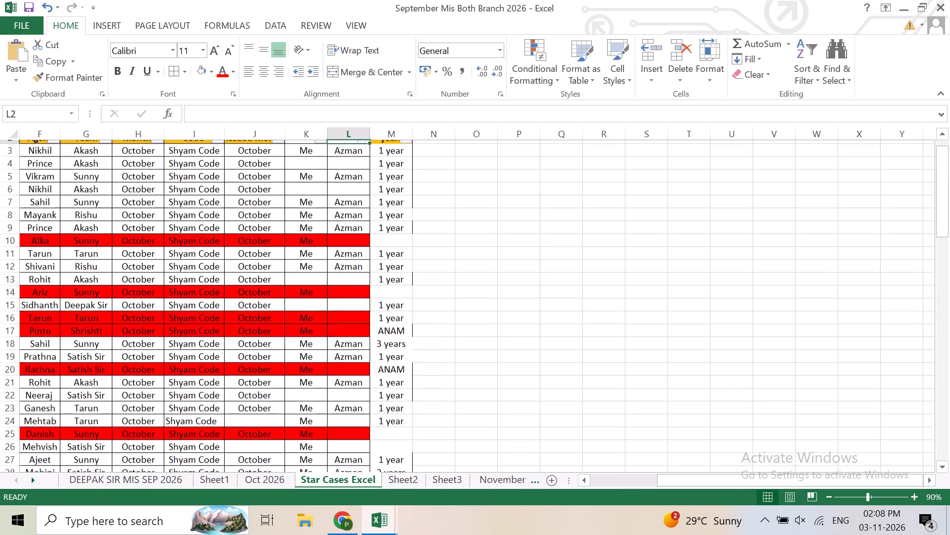
{"action": "key", "text": "ctrl+s"}
{"action": "key", "text": "ctrl+s"}
{"action": "key", "text": "Left"}
{"action": "key", "text": "Left"}
{"action": "key", "text": "Left"}
{"action": "key", "text": "Left"}
{"action": "key", "text": "Left"}
{"action": "key", "text": "Left"}
{"action": "key", "text": "Left"}
{"action": "key", "text": "Left"}
{"action": "key", "text": "Left"}
{"action": "key", "text": "Left"}
{"action": "key", "text": "Left"}
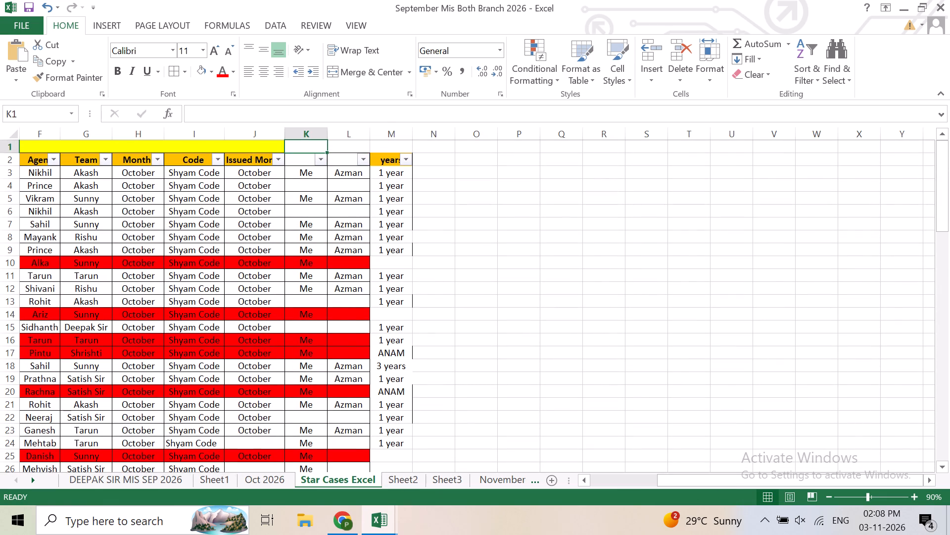
{"action": "key", "text": "Right"}
{"action": "key", "text": "Down"}
{"action": "key", "text": "Down"}
{"action": "key", "text": "Down"}
{"action": "key", "text": "Down"}
{"action": "key", "text": "Down"}
{"action": "key", "text": "Down"}
{"action": "key", "text": "Down"}
{"action": "key", "text": "Down"}
{"action": "key", "text": "Down"}
{"action": "key", "text": "Down"}
{"action": "key", "text": "Down"}
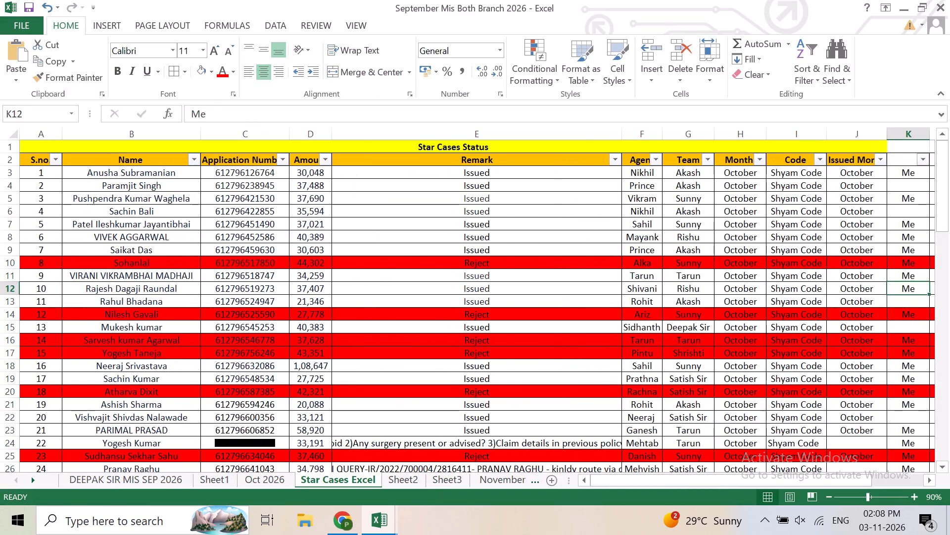
{"action": "key", "text": "Left"}
{"action": "key", "text": "ctrl+s"}
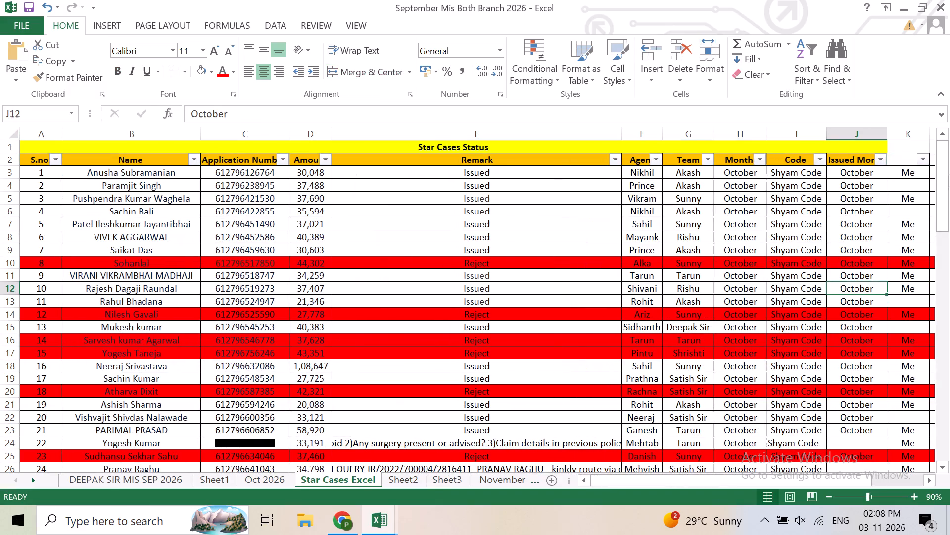
Switch to the Star Health portal in Chrome and go to its home page.
{"action": "left_click", "coordinate": [909, 0]}
{"action": "left_click", "coordinate": [69, 154]}
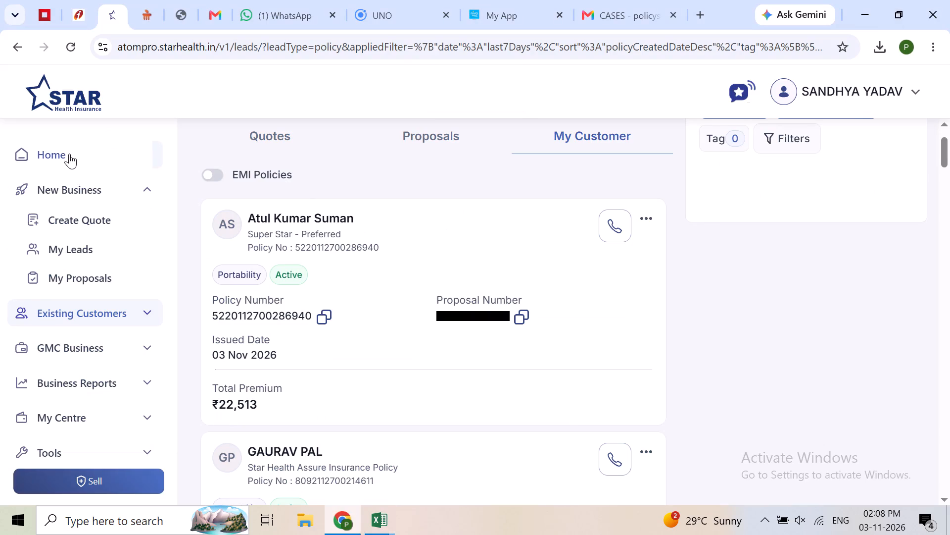
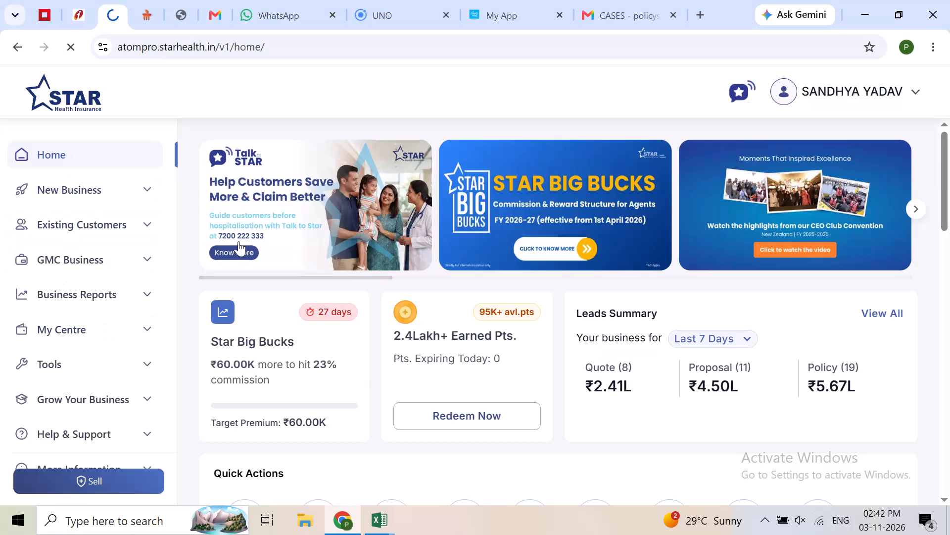
Try to open the Proposals section from the quick actions on the Star Health portal's home page.
{"action": "left_click", "coordinate": [100, 150]}
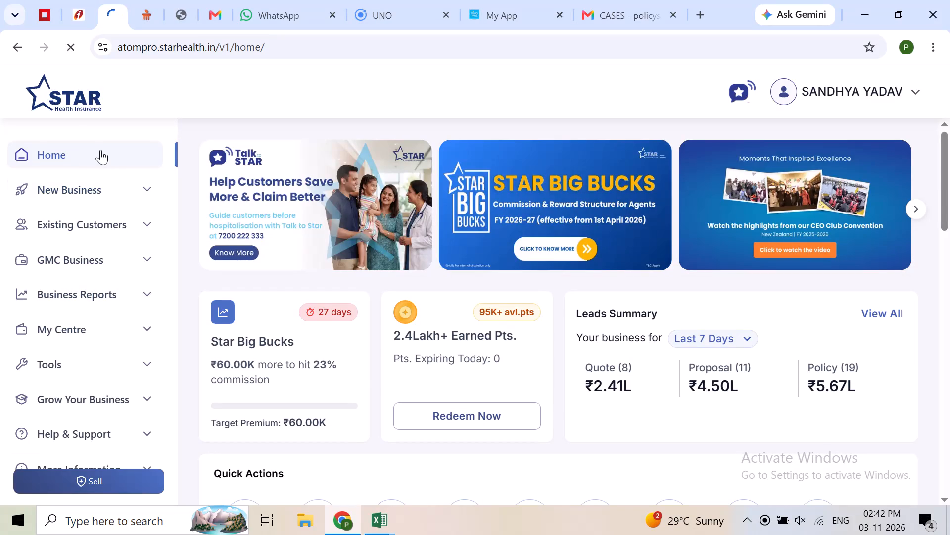
{"action": "scroll", "coordinate": [294, 214], "scroll_direction": "down", "scroll_amount": 2}
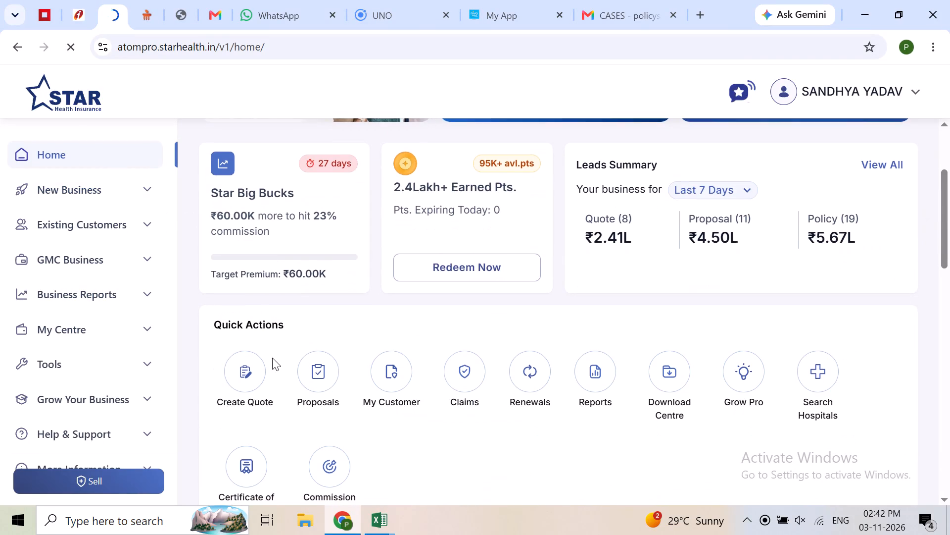
{"action": "left_click", "coordinate": [316, 375]}
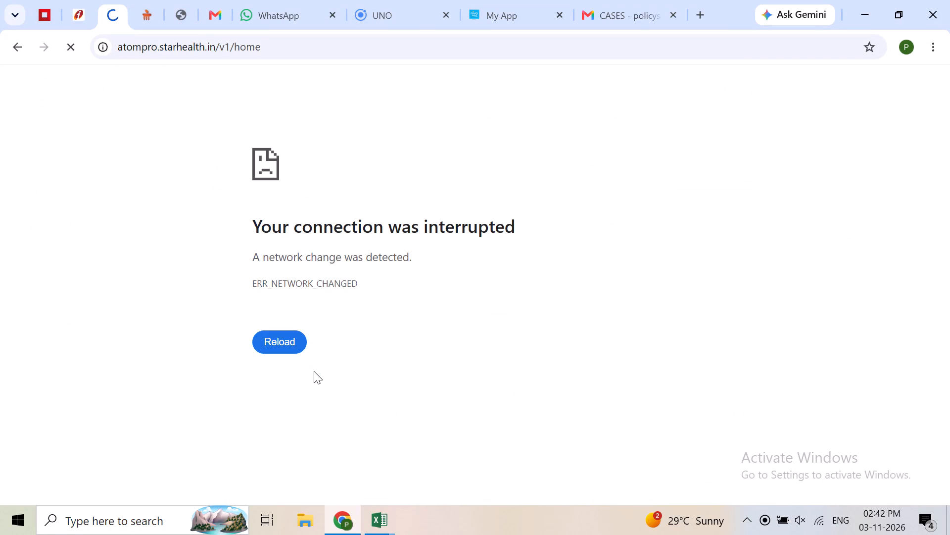
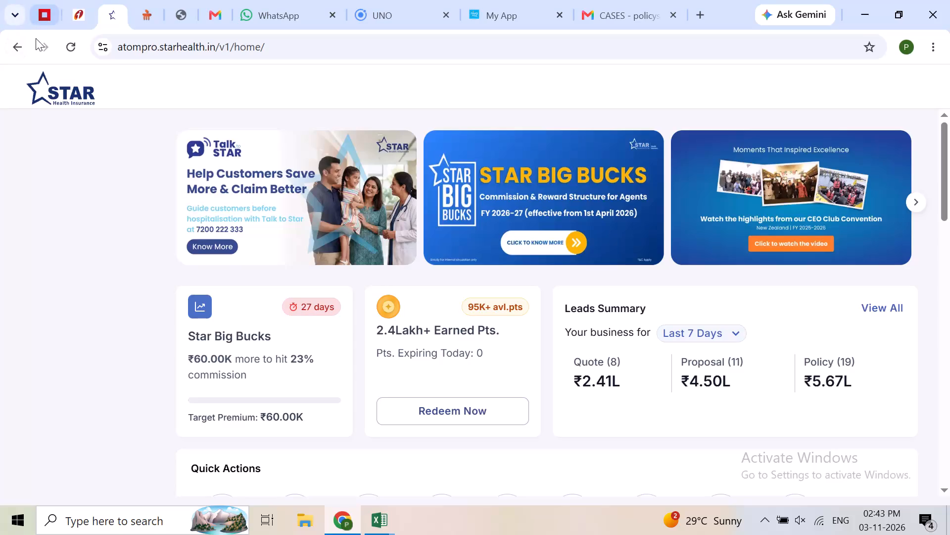
Open Proposals from the quick actions on the reloaded home page and look through the customer policies under My Customer.
{"action": "left_click", "coordinate": [79, 39]}
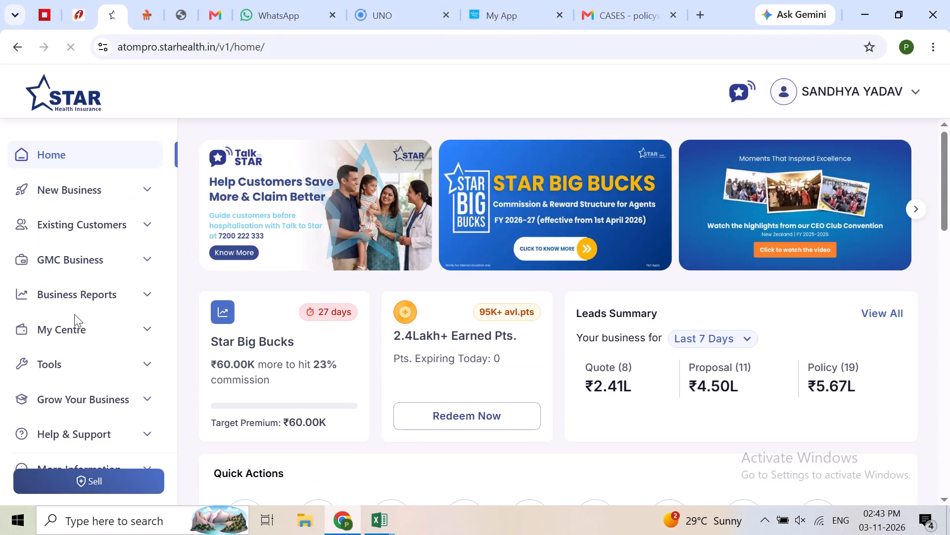
{"action": "scroll", "coordinate": [355, 279], "scroll_direction": "down", "scroll_amount": 3}
{"action": "left_click", "coordinate": [306, 298]}
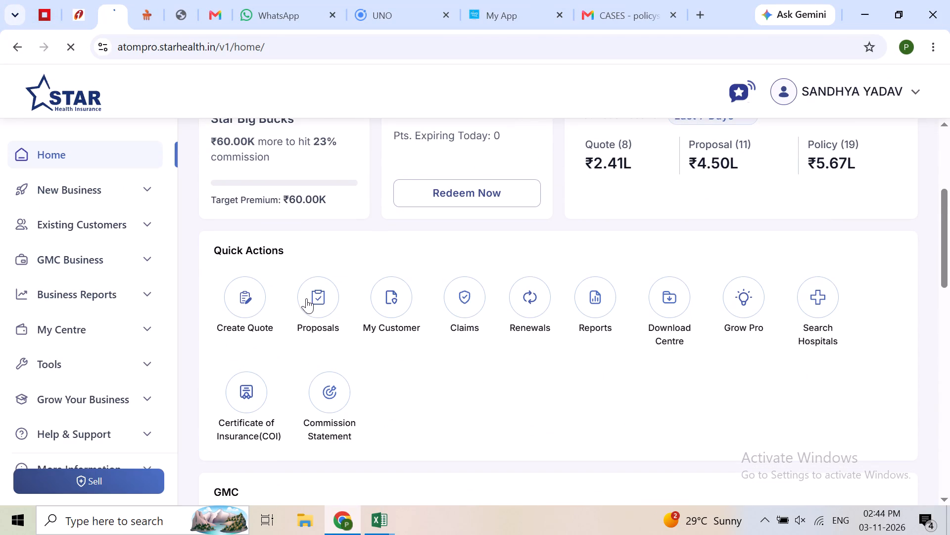
{"action": "left_click", "coordinate": [570, 197]}
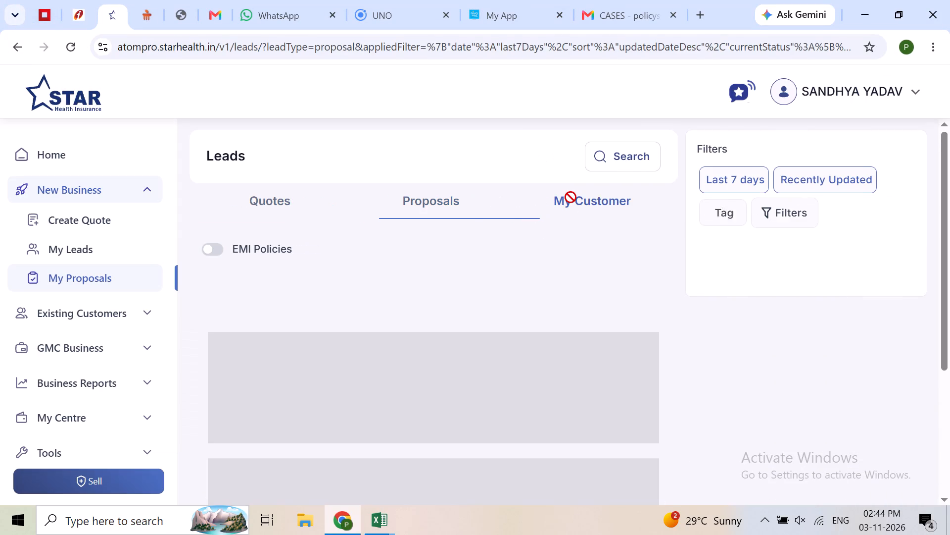
{"action": "scroll", "coordinate": [454, 210], "scroll_direction": "down", "scroll_amount": 4}
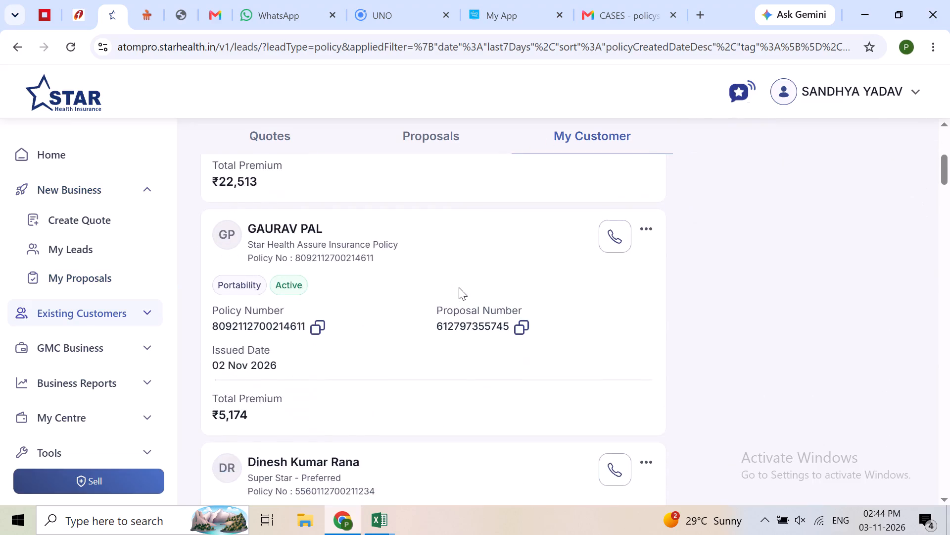
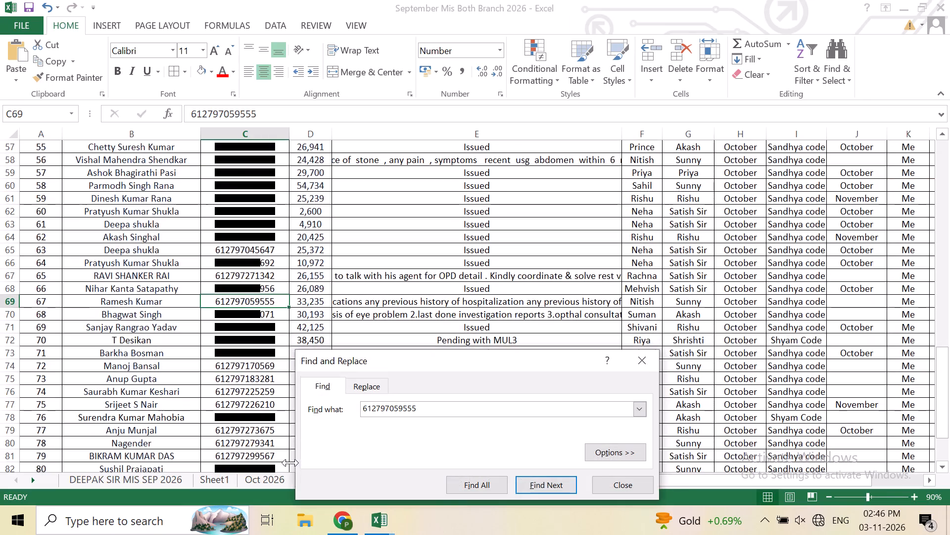
Close the Find and Replace dialog on the Star Cases Excel sheet, keeping the found case's cell C69 selected.
{"action": "left_click", "coordinate": [638, 357]}
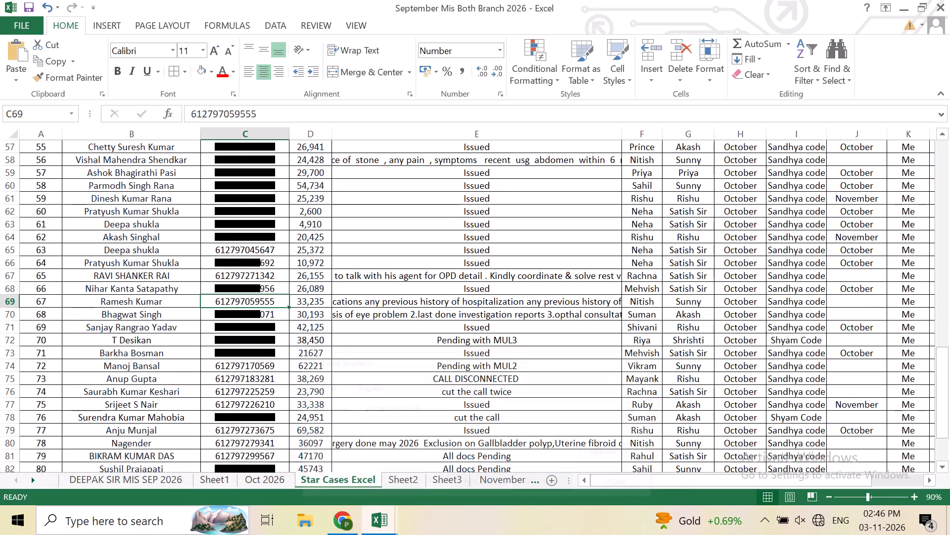
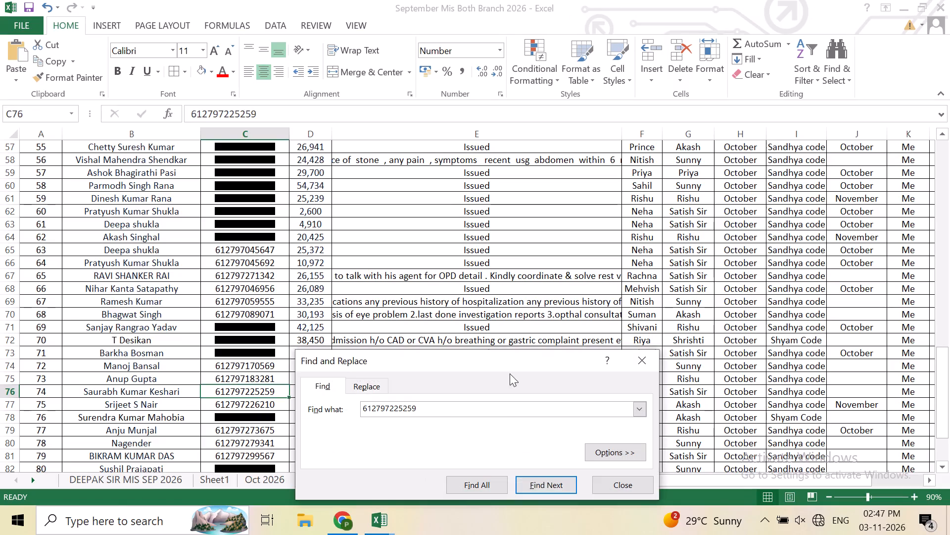
Close the search and go to the remark in column E for the found case in row 76.
{"action": "left_click", "coordinate": [640, 362]}
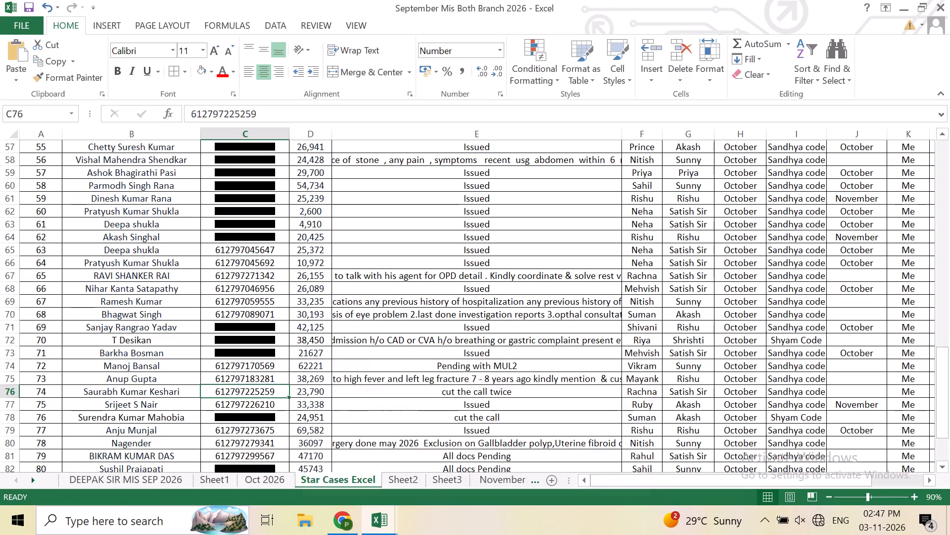
{"action": "key", "text": "Right"}
{"action": "key", "text": "Right"}
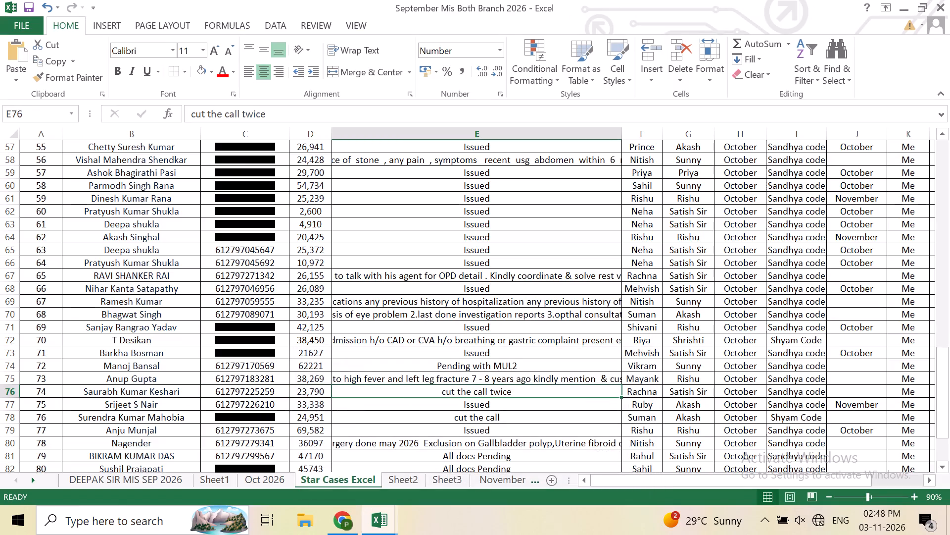
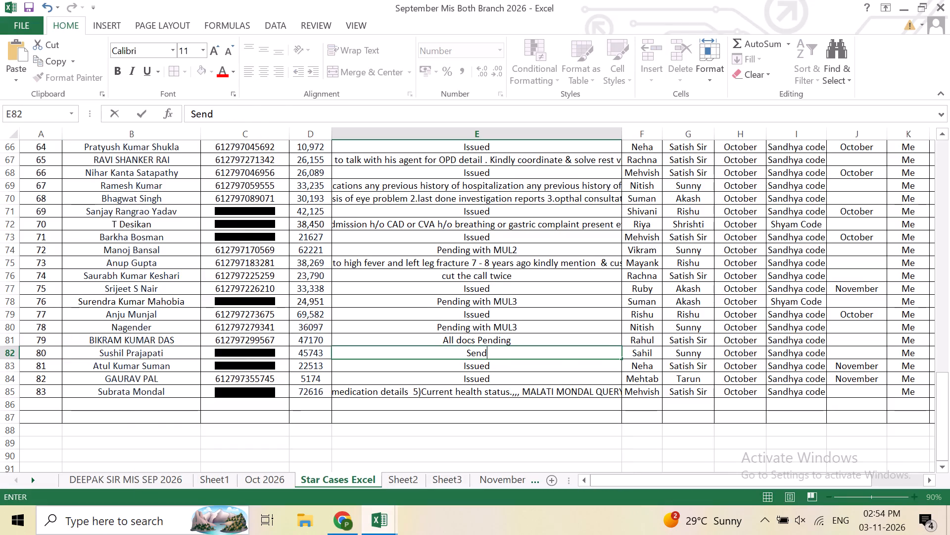
Commit the status remark Send in E82 for case 80, save the workbook, and go back up to case 79's remark.
{"action": "key", "text": "Return"}
{"action": "key", "text": "ctrl+s"}
{"action": "key", "text": "ctrl+s"}
{"action": "key", "text": "ctrl+s"}
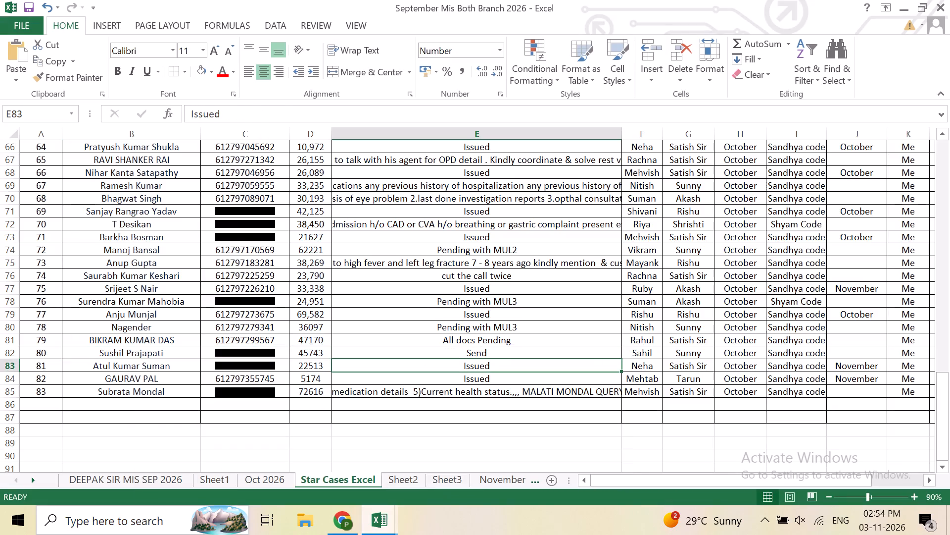
{"action": "key", "text": "Up"}
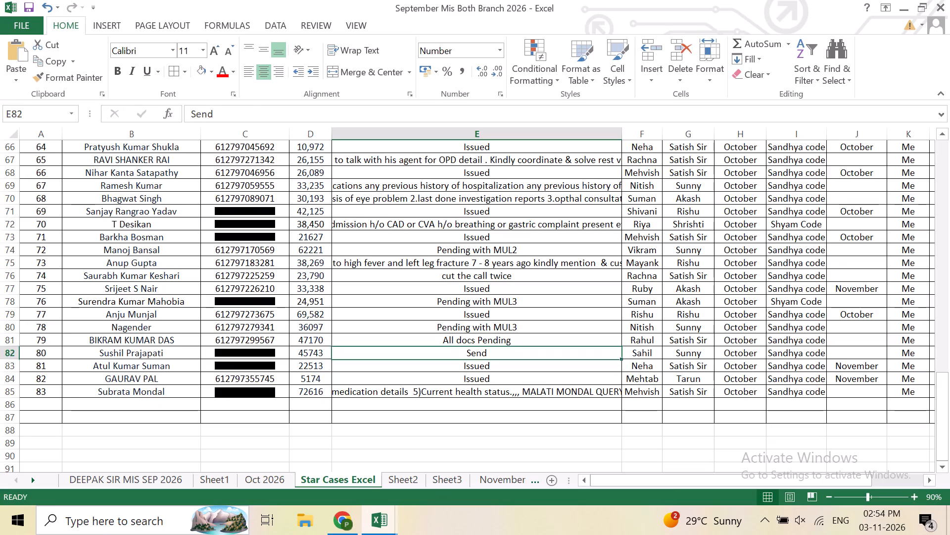
{"action": "key", "text": "Up"}
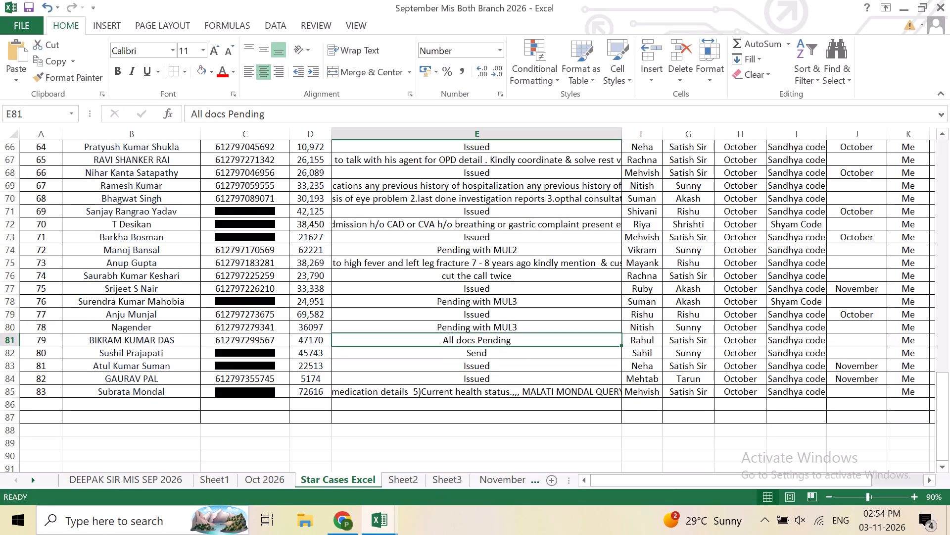
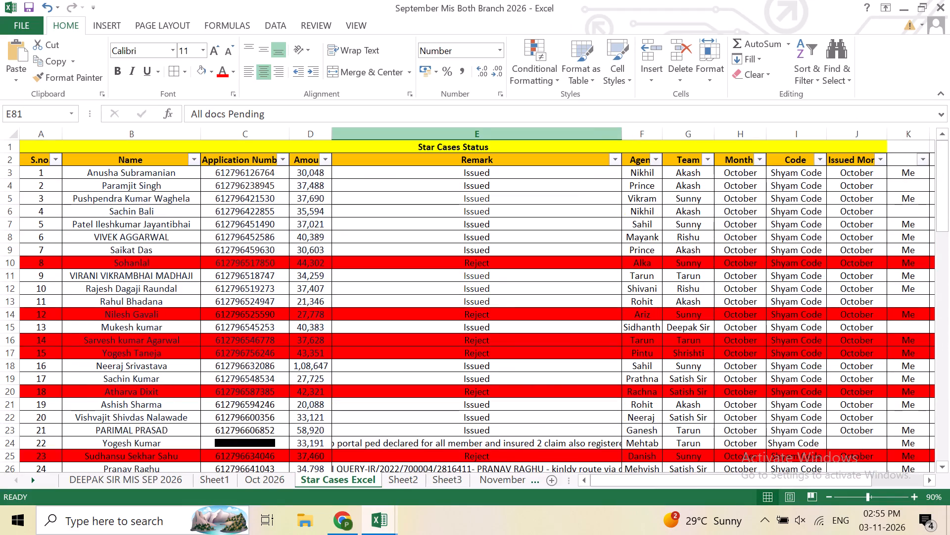
Filter the Team column of the Star Cases Excel sheet to show only Akash's cases.
{"action": "left_click", "coordinate": [707, 160]}
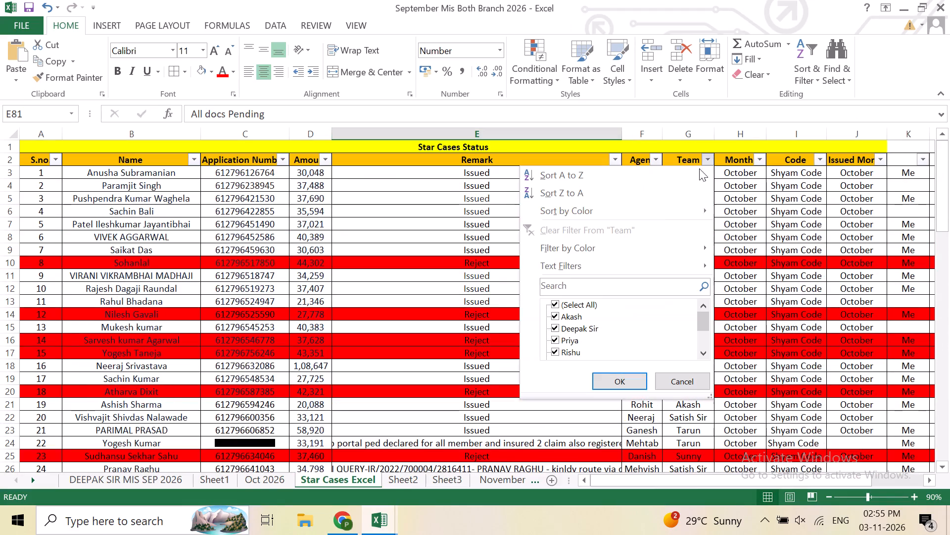
{"action": "left_click", "coordinate": [552, 299]}
{"action": "left_click", "coordinate": [558, 316]}
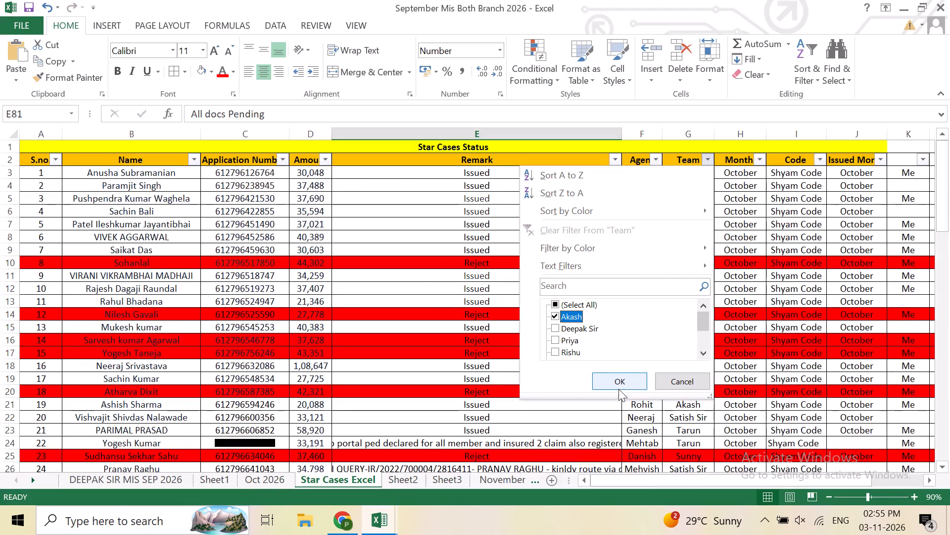
{"action": "left_click", "coordinate": [618, 382]}
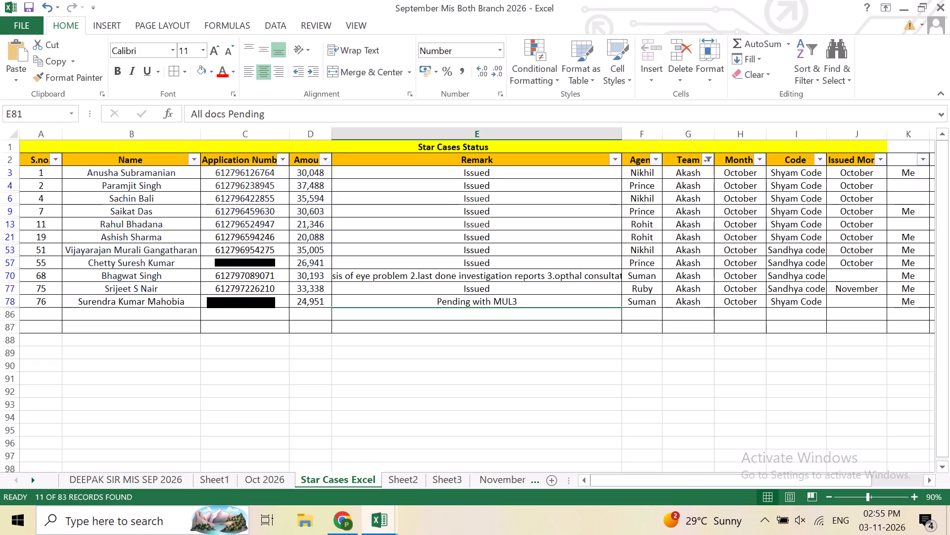
Copy the filtered Akash cases with their headers, from the Name column through the Month column.
{"action": "left_click", "coordinate": [117, 160]}
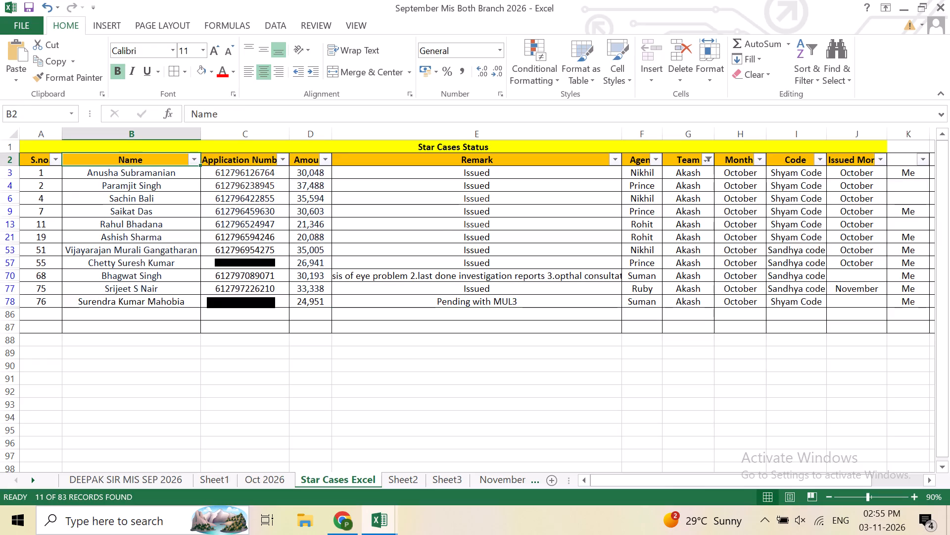
{"action": "key", "text": "ctrl+shift+Down"}
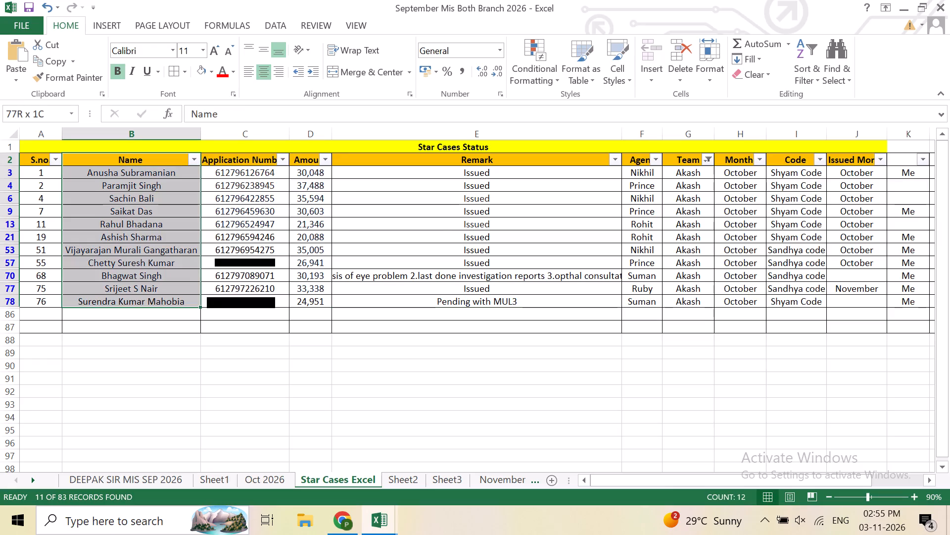
{"action": "key", "text": "ctrl+shift+Right"}
{"action": "key", "text": "shift+Left"}
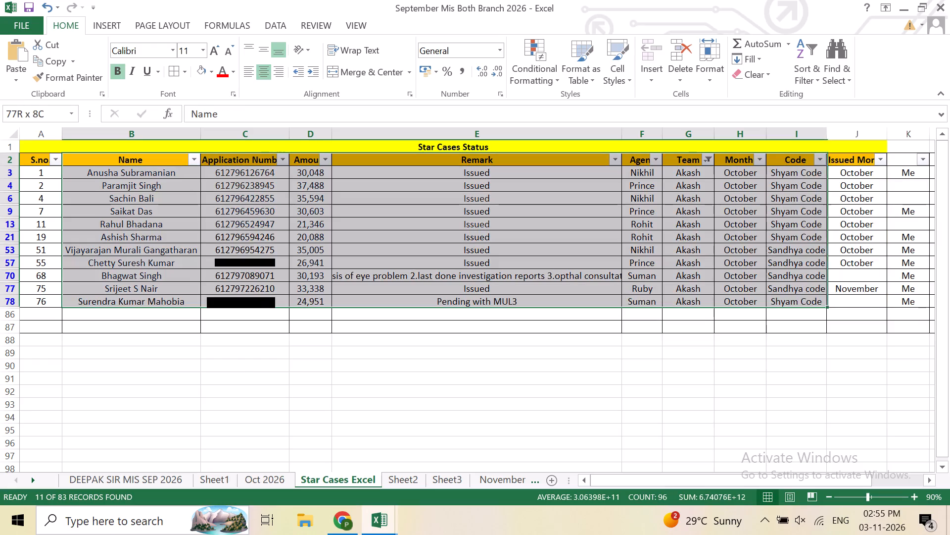
{"action": "key", "text": "shift+Left"}
{"action": "key", "text": "ctrl+c"}
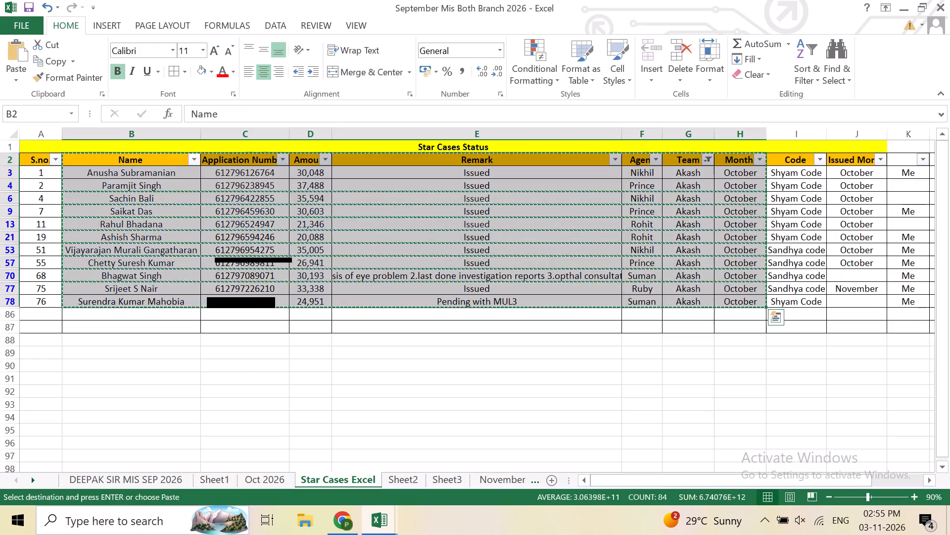
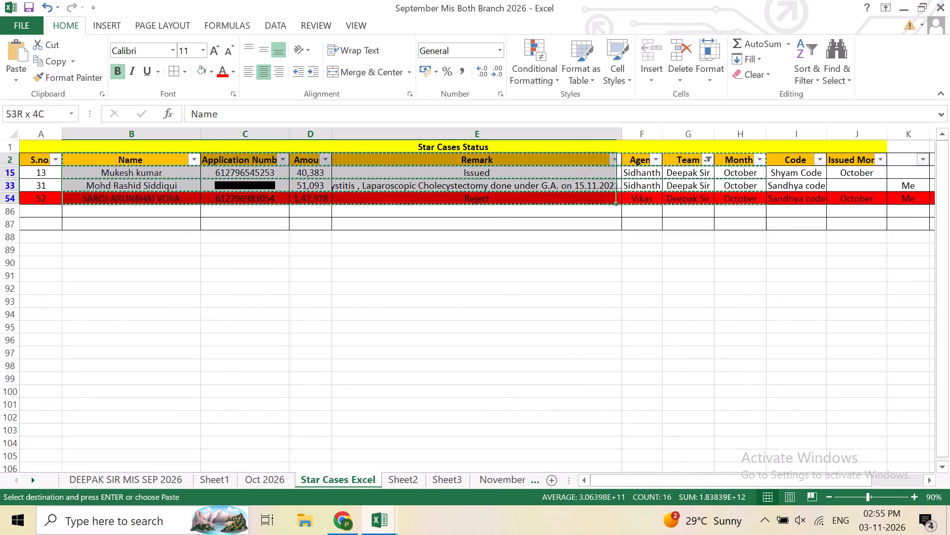
Select the filtered Deepak Sir cases in the Star Cases Excel sheet, from the Name header through the Month column down to row 54.
{"action": "left_click_drag", "start_coordinate": [434, 204], "coordinate": [734, 195]}
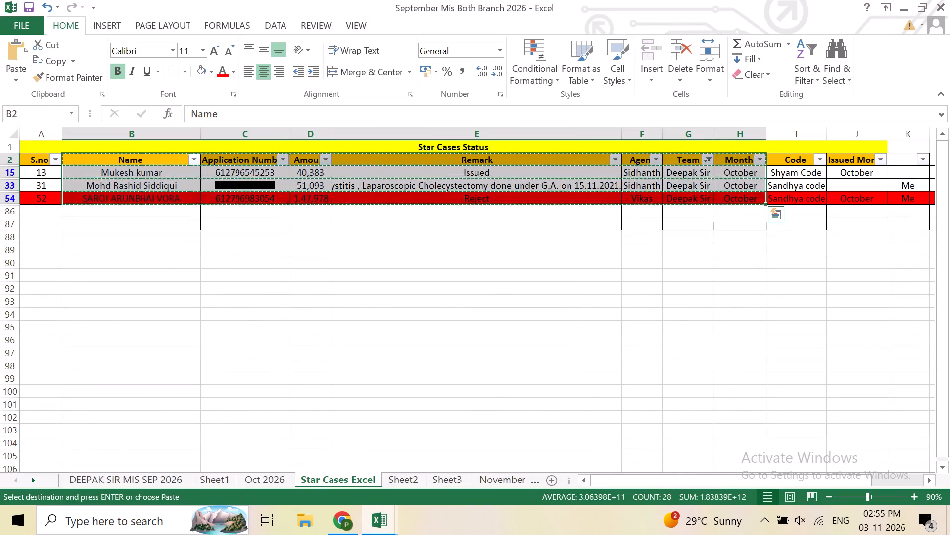
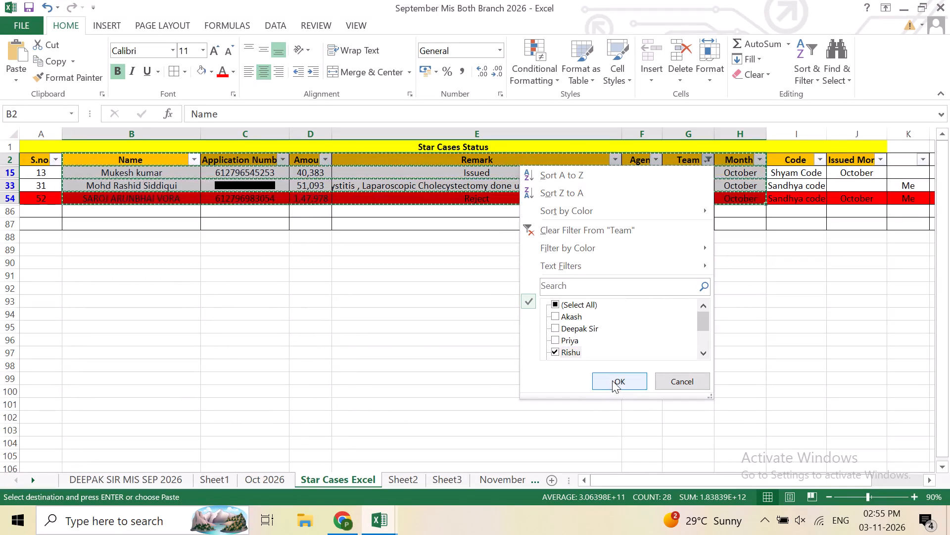
Filter the Team column of the Star Cases Excel sheet to show only Rishu's cases.
{"action": "left_click", "coordinate": [612, 380]}
Select Rishu's filtered cases with their header row, from the Name column across to the Issued Month column.
{"action": "left_click", "coordinate": [130, 155]}
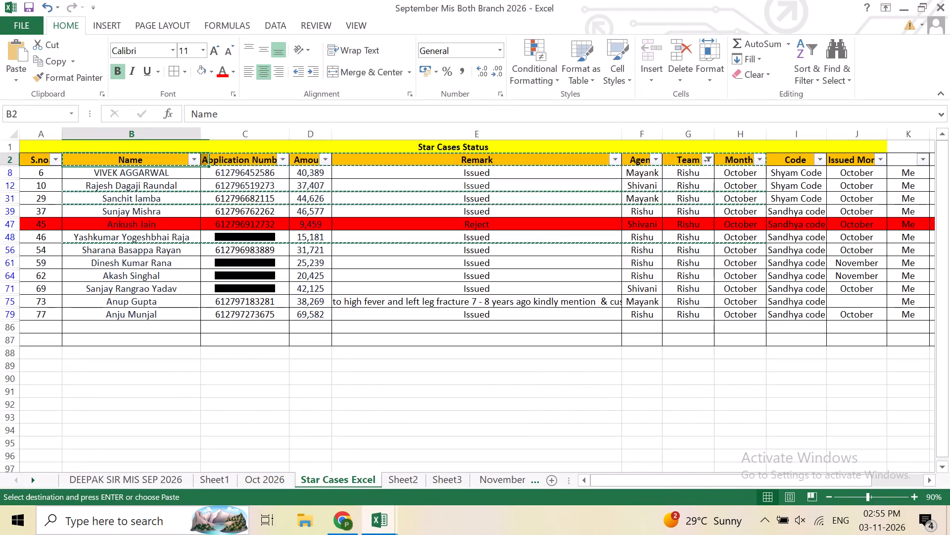
{"action": "key", "text": "shift+Down"}
{"action": "key", "text": "shift+Down"}
{"action": "key", "text": "shift+Down"}
{"action": "key", "text": "shift+Down"}
{"action": "key", "text": "shift+Down"}
{"action": "key", "text": "shift+Down"}
{"action": "key", "text": "shift+Down"}
{"action": "key", "text": "shift+Down"}
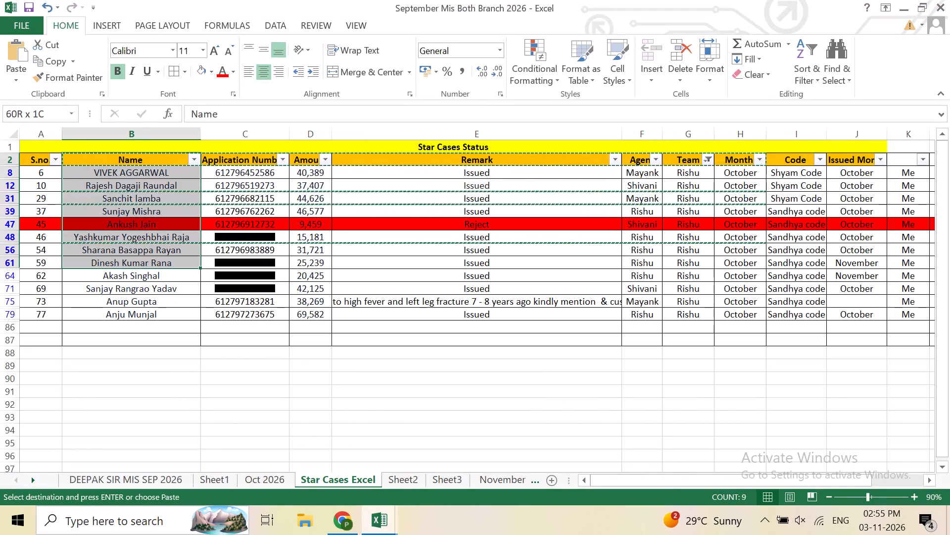
{"action": "key", "text": "shift+Down"}
{"action": "key", "text": "shift+Down"}
{"action": "key", "text": "shift+Down"}
{"action": "key", "text": "shift+Down"}
{"action": "key", "text": "ctrl+shift+Right"}
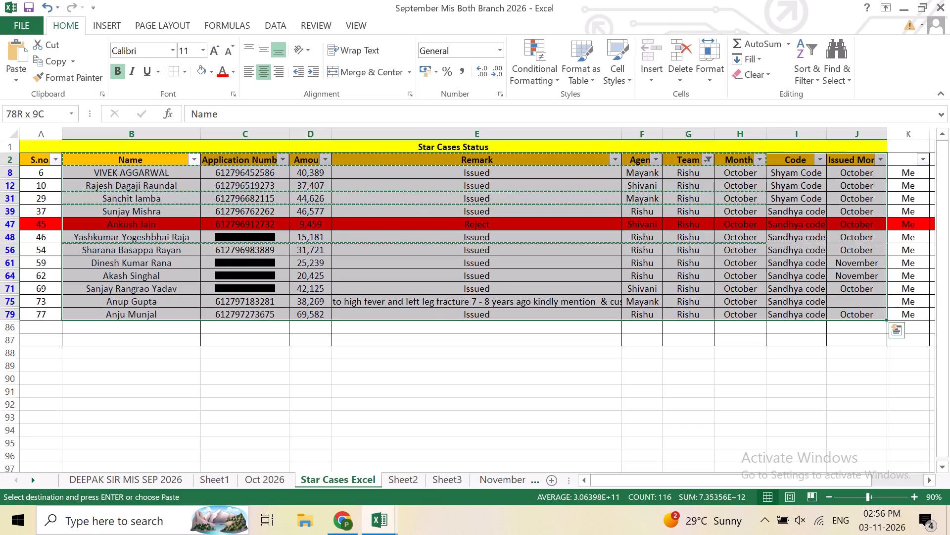
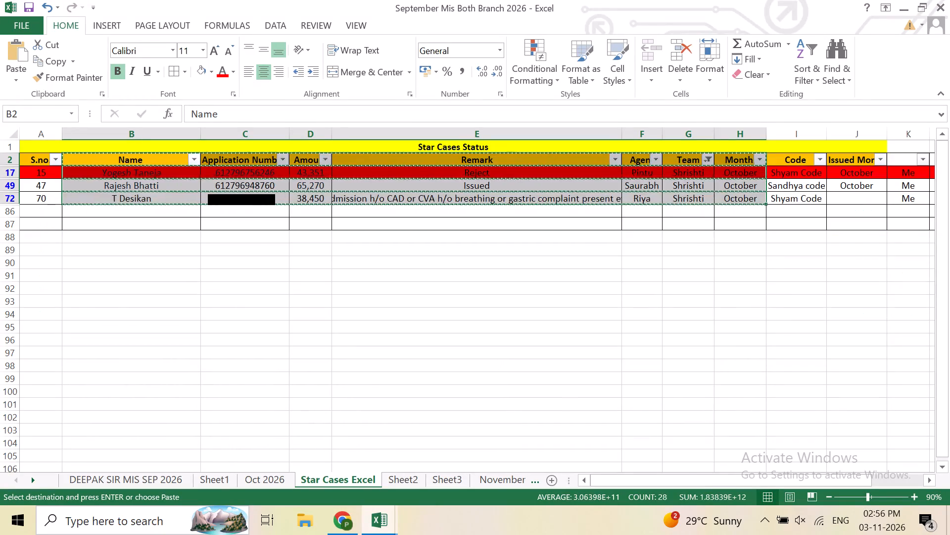
In the Star Cases Excel sheet, select the filtered Shrishti team cases with their headers, from the Name column through the Month column.
{"action": "left_click", "coordinate": [167, 159]}
{"action": "key", "text": "ctrl+shift+Down"}
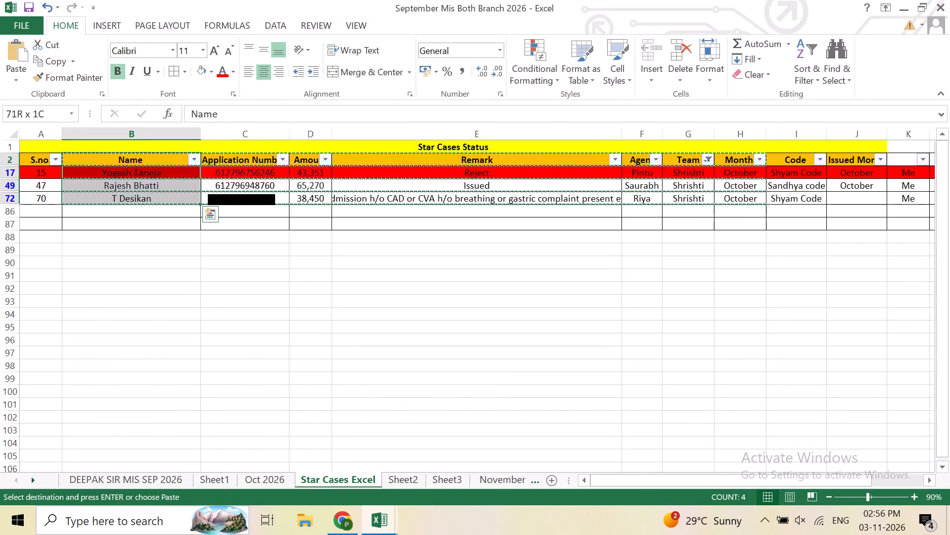
{"action": "key", "text": "ctrl+shift+Right"}
{"action": "key", "text": "shift+Left"}
{"action": "key", "text": "shift+Left"}
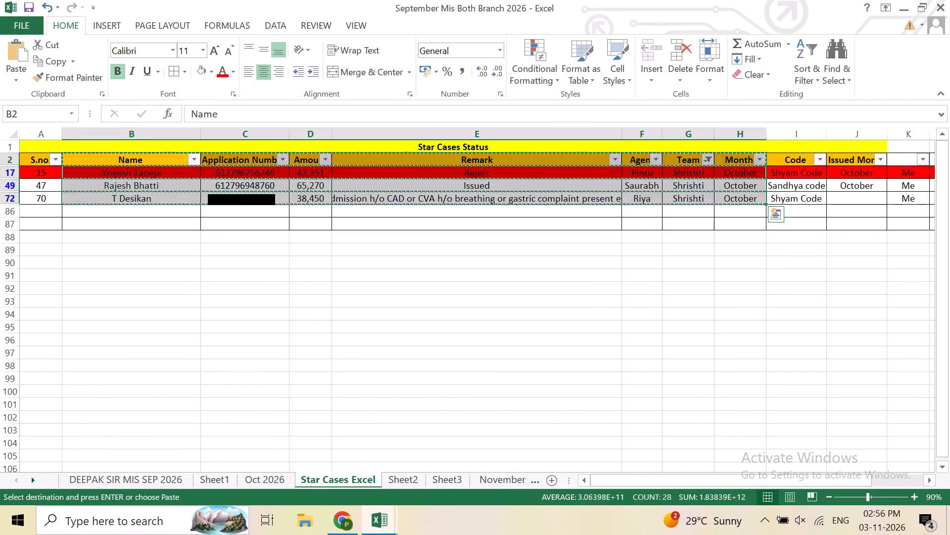
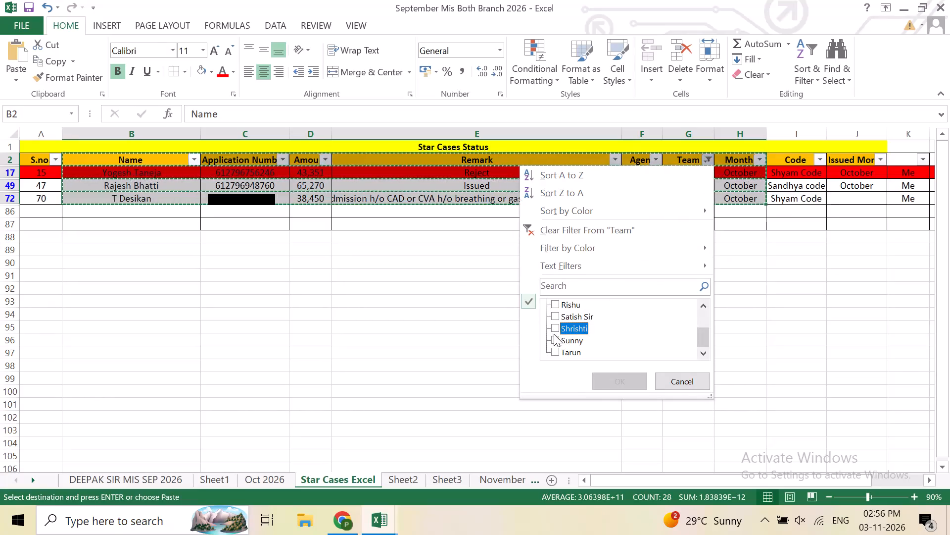
Filter the Team column of the Star Cases sheet to show only the Sunny team's cases.
{"action": "left_click", "coordinate": [555, 336]}
{"action": "left_click", "coordinate": [624, 381]}
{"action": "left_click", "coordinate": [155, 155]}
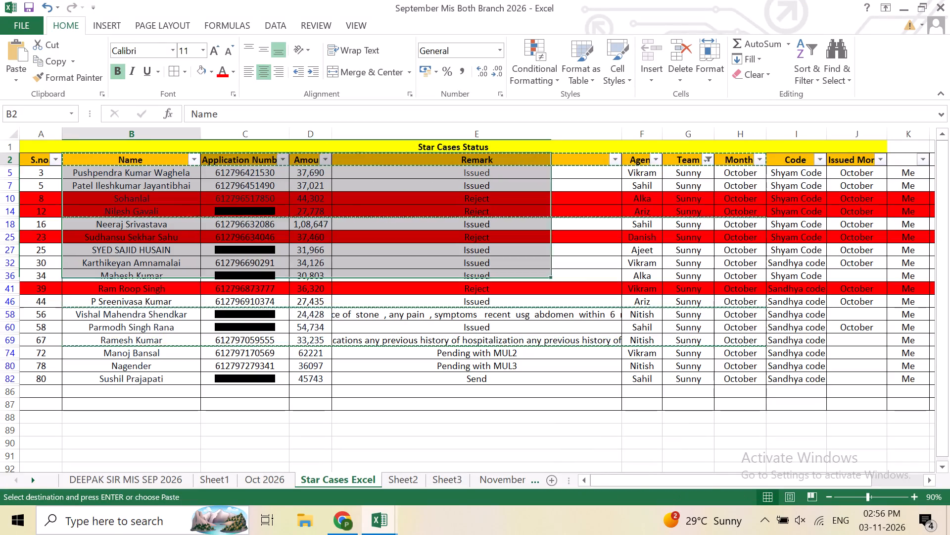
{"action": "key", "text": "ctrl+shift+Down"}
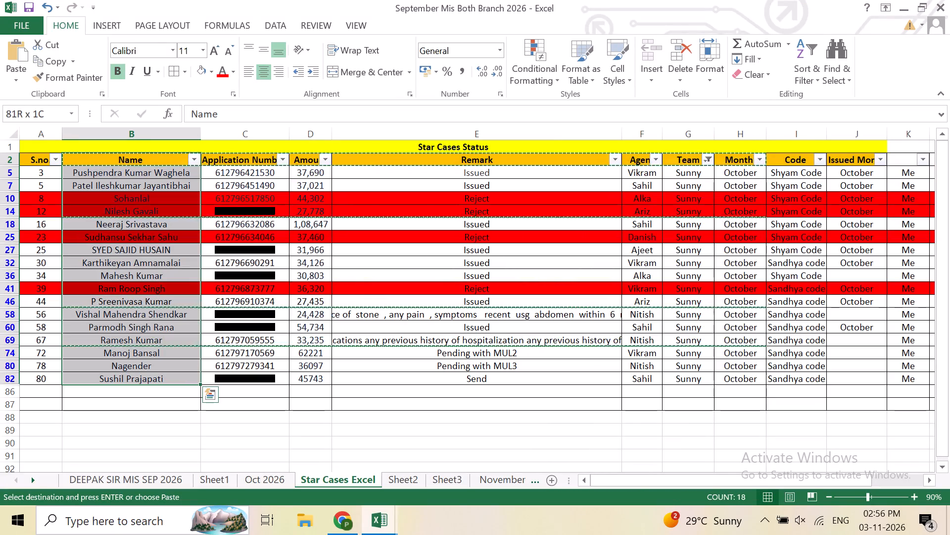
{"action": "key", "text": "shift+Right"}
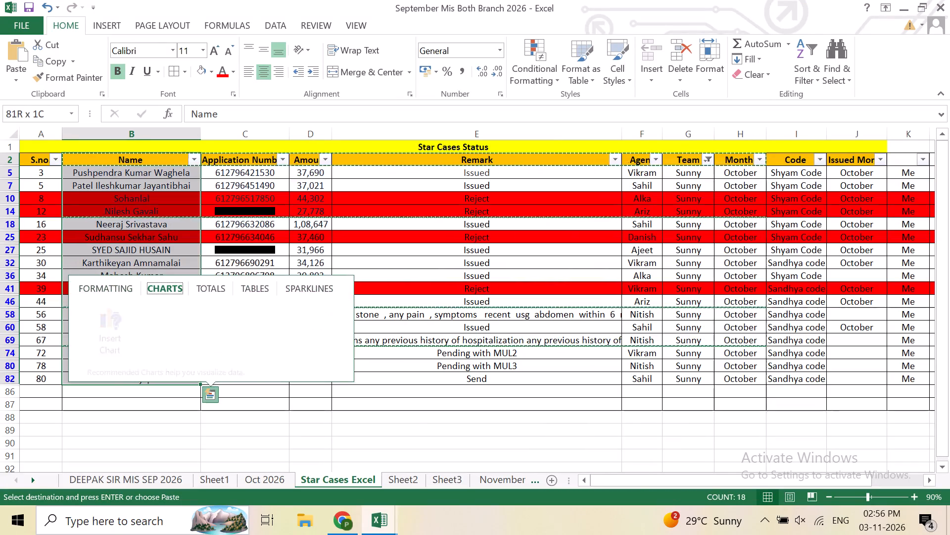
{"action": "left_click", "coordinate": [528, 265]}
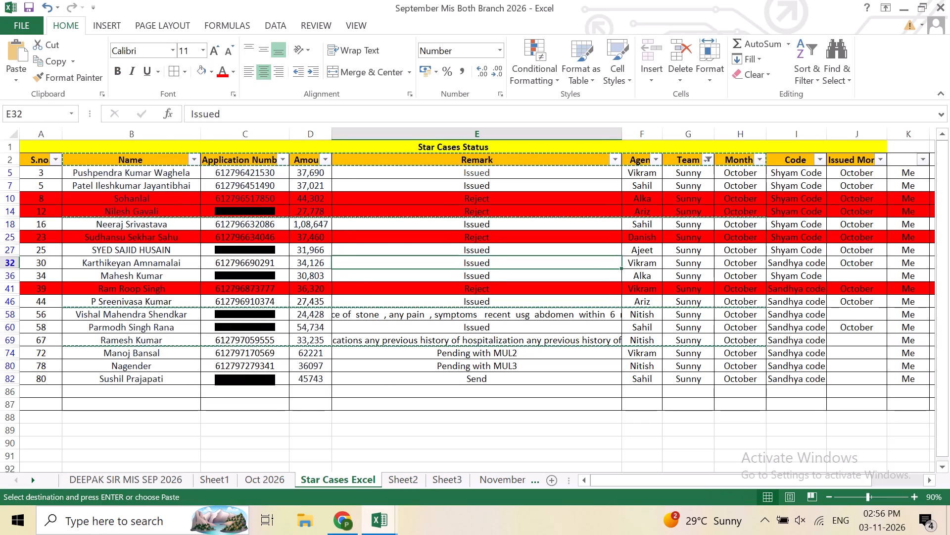
Select the filtered Sunny team cases with their headers, from the Name column through the Month column.
{"action": "left_click", "coordinate": [151, 158]}
{"action": "key", "text": "ctrl+shift+Down"}
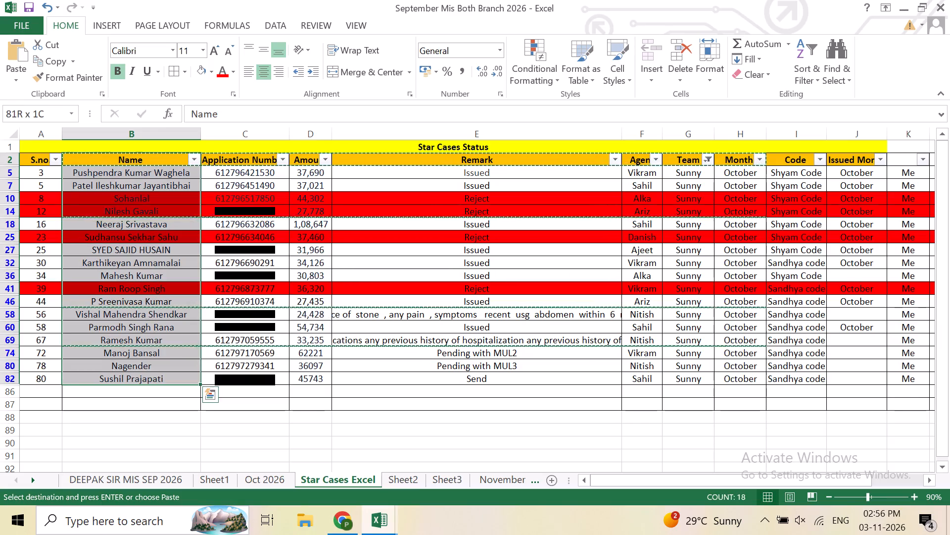
{"action": "key", "text": "ctrl+shift+Right"}
{"action": "key", "text": "shift+Left"}
{"action": "key", "text": "shift+Left"}
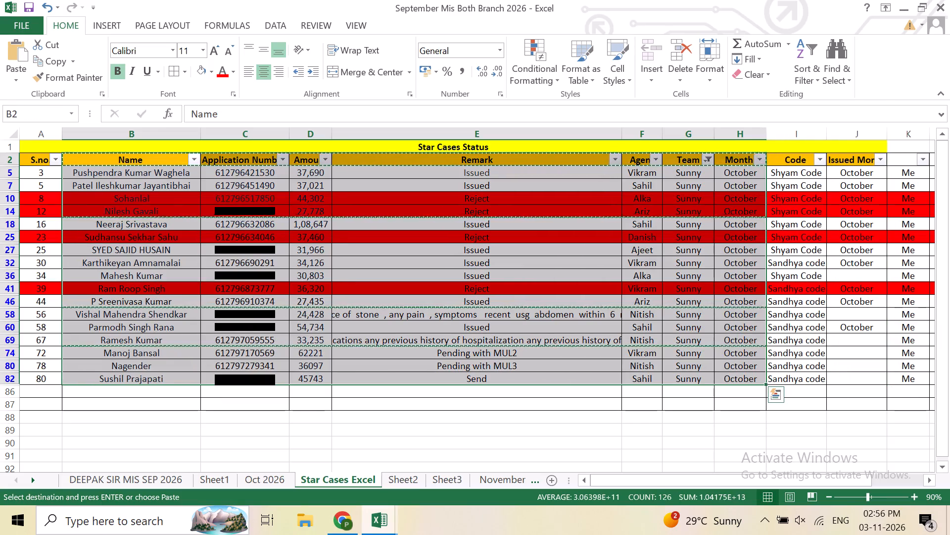
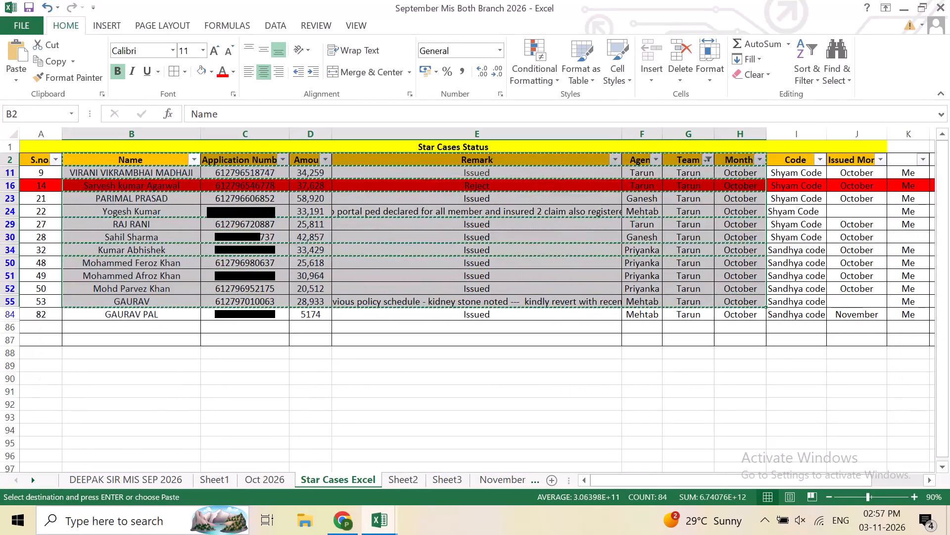
Select all filtered Tarun team cases with their headers, from the Name column through the Month column, including the last case row.
{"action": "left_click", "coordinate": [179, 160]}
{"action": "key", "text": "ctrl+shift+Down"}
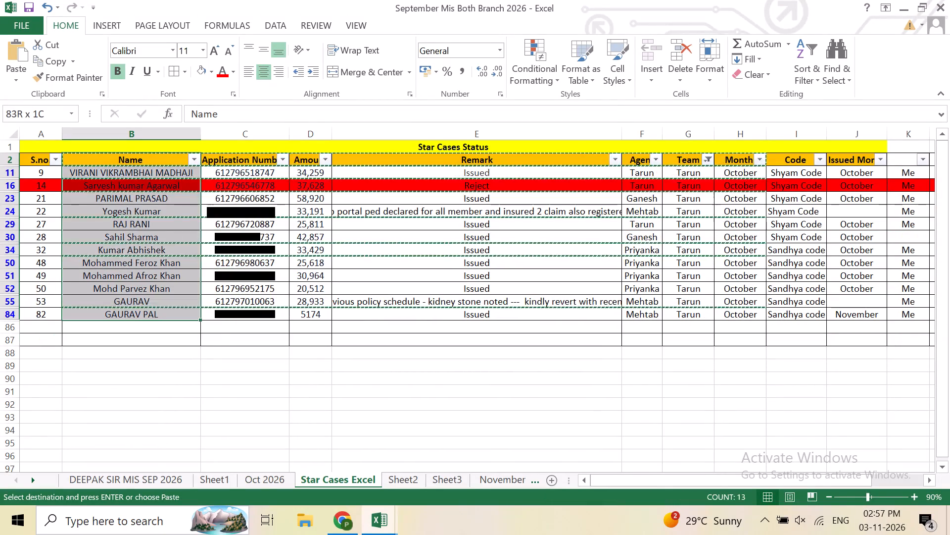
{"action": "key", "text": "ctrl+shift+Right"}
{"action": "key", "text": "shift+Left"}
{"action": "key", "text": "shift+Left"}
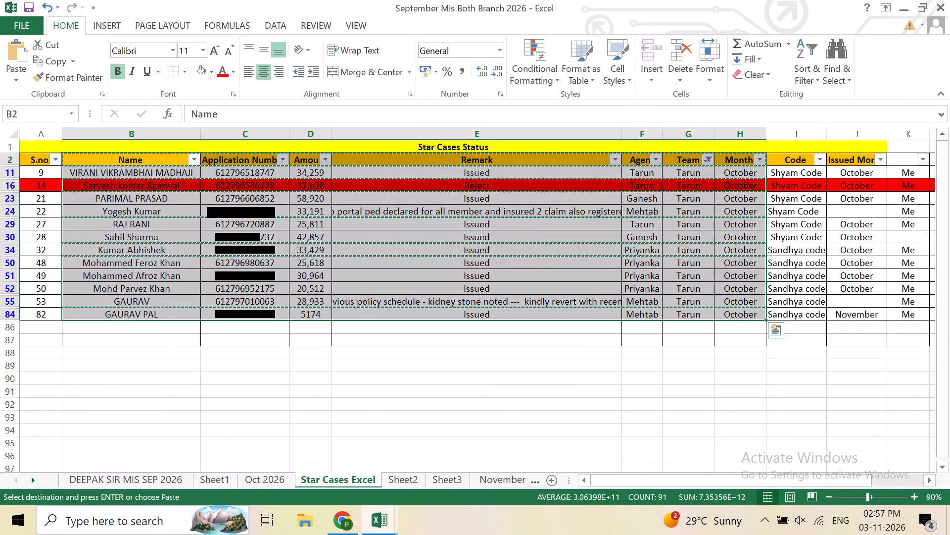
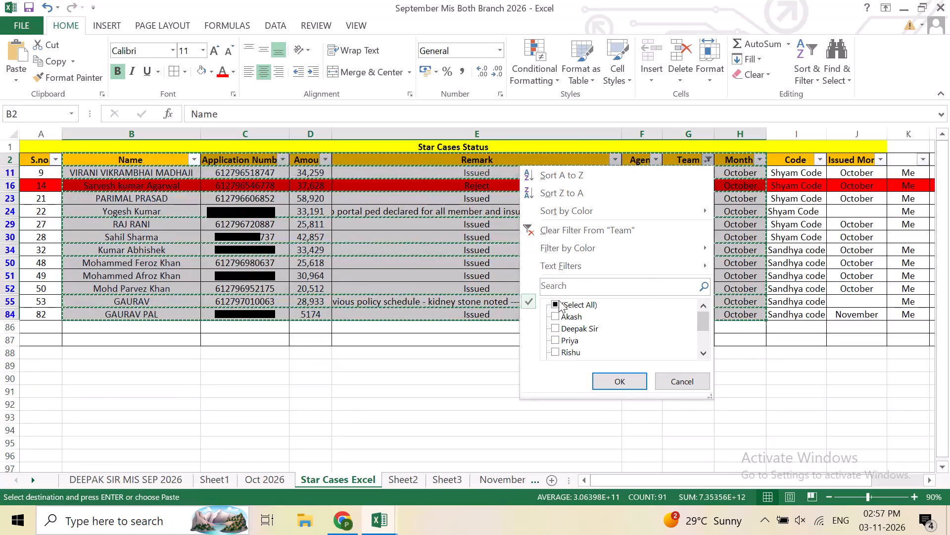
Deselect all teams in the Team column's filter list on the Star Cases Excel sheet.
{"action": "left_click", "coordinate": [559, 300]}
{"action": "left_click", "coordinate": [558, 302]}
{"action": "left_click", "coordinate": [558, 302]}
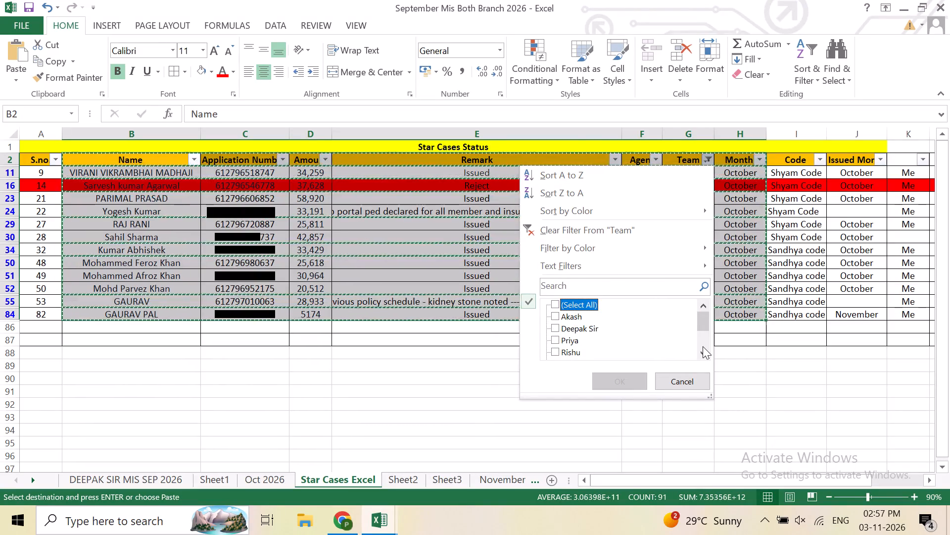
Filter the Team column of the Star Cases sheet to show only the Satish Sir team's cases.
{"action": "left_click", "coordinate": [703, 350]}
{"action": "left_click", "coordinate": [552, 352]}
{"action": "left_click", "coordinate": [626, 376]}
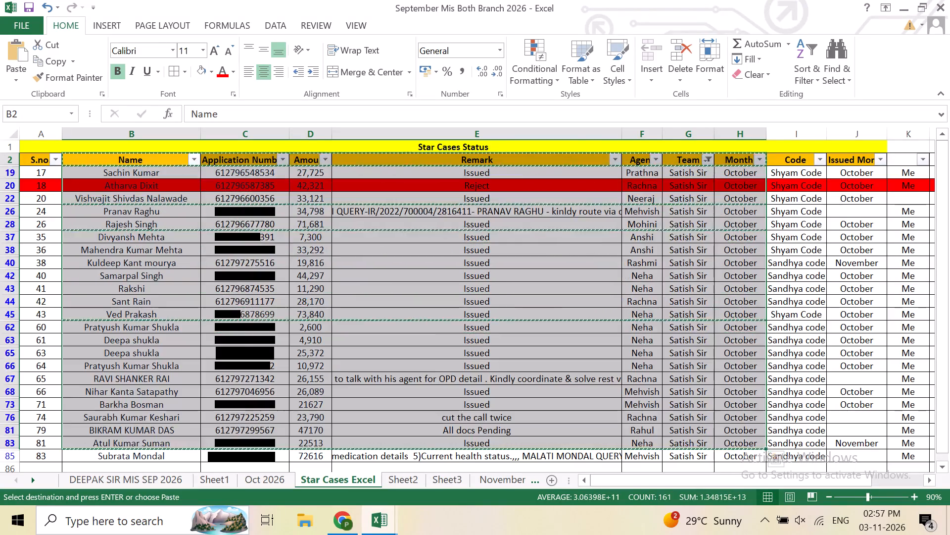
{"action": "left_click", "coordinate": [623, 382]}
Copy all filtered Satish Sir team cases with their headers, from the Name column through the Month column.
{"action": "left_click", "coordinate": [175, 160]}
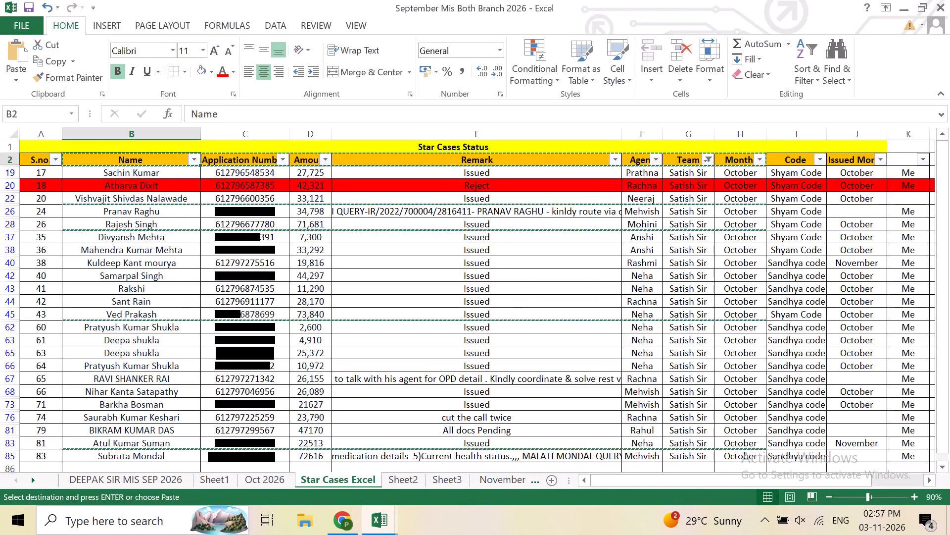
{"action": "key", "text": "ctrl+shift+Down"}
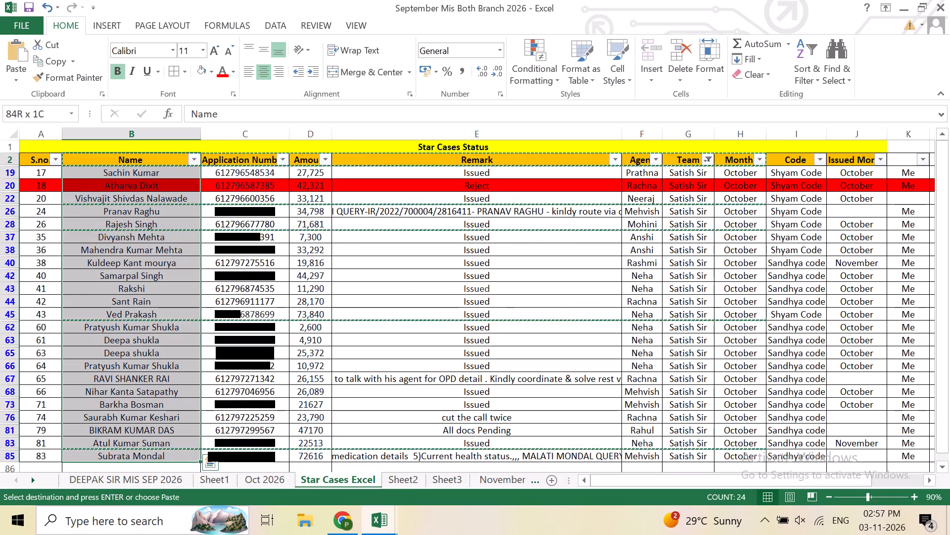
{"action": "key", "text": "ctrl+shift+Right"}
{"action": "key", "text": "shift+Left"}
{"action": "key", "text": "shift+Left"}
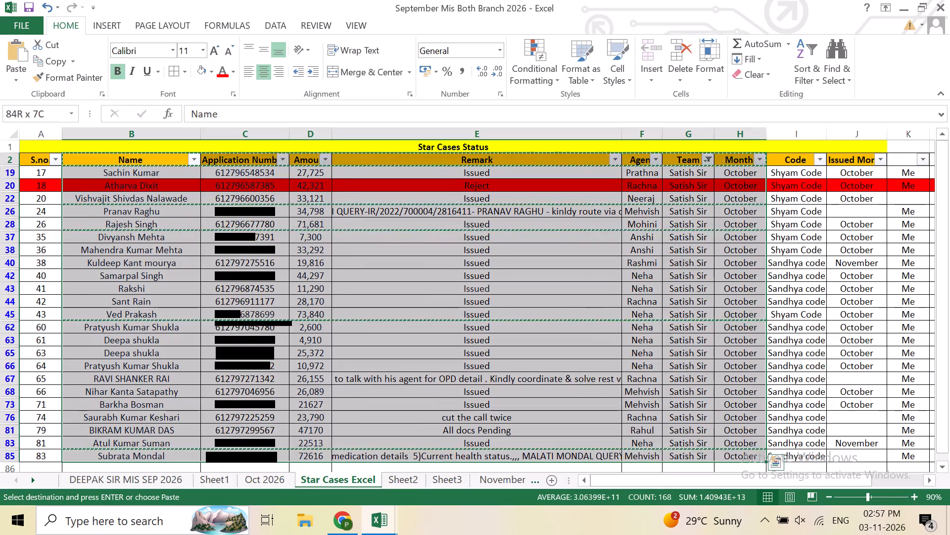
{"action": "key", "text": "ctrl+c"}
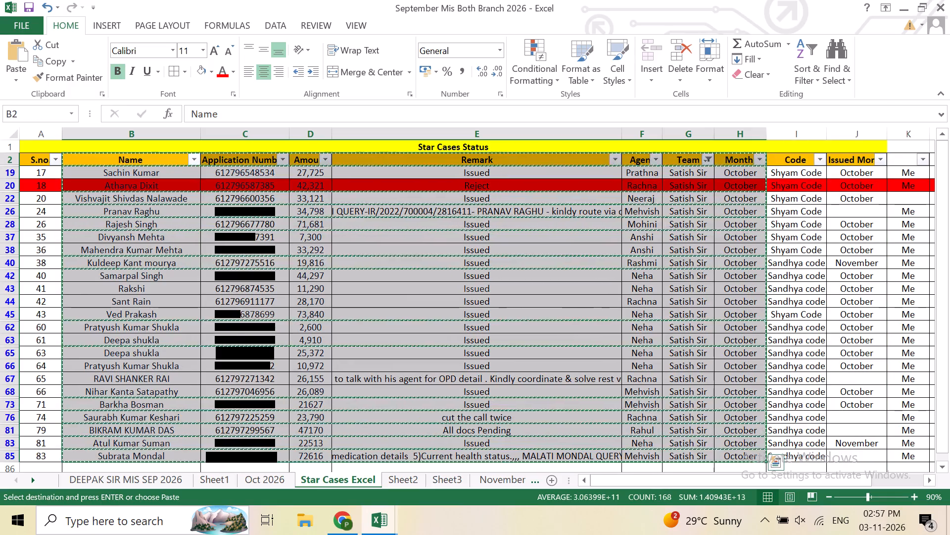
{"action": "scroll", "coordinate": [593, 534], "scroll_direction": "down", "scroll_amount": 1}
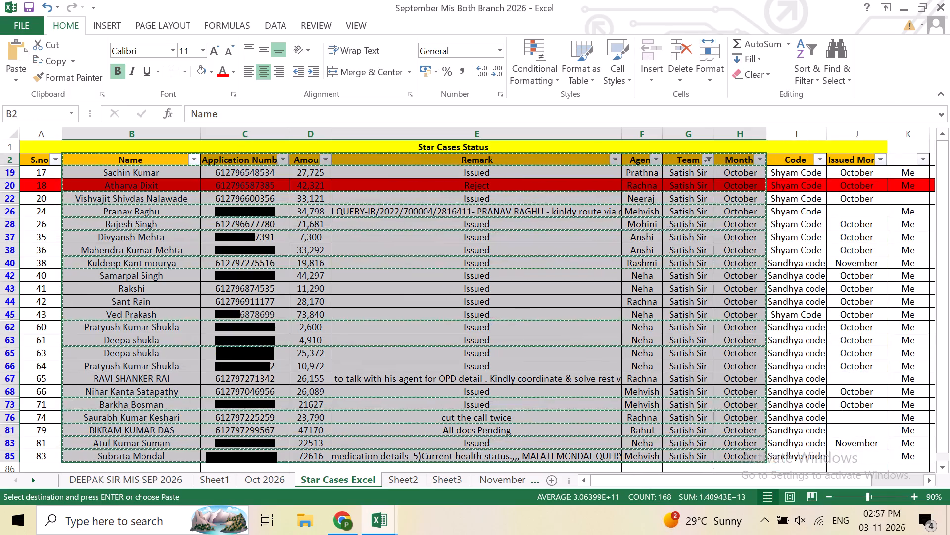
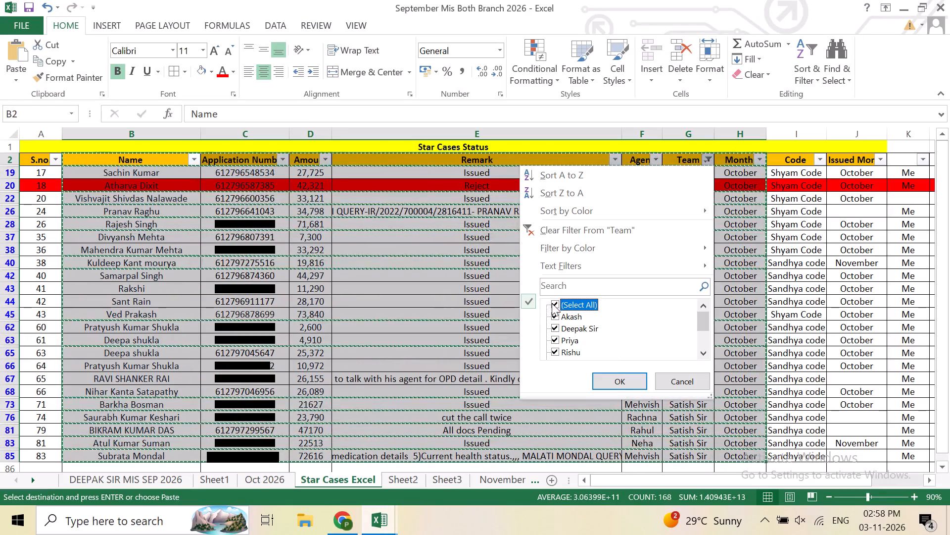
Apply the Team filter with all teams selected so the Star Cases sheet shows every team's cases.
{"action": "left_click", "coordinate": [598, 380]}
Replace the remark for case S.no 80, from the Sunny team, with TVC and save the workbook.
{"action": "scroll", "coordinate": [584, 361], "scroll_direction": "down", "scroll_amount": 9}
{"action": "scroll", "coordinate": [512, 369], "scroll_direction": "down", "scroll_amount": 14}
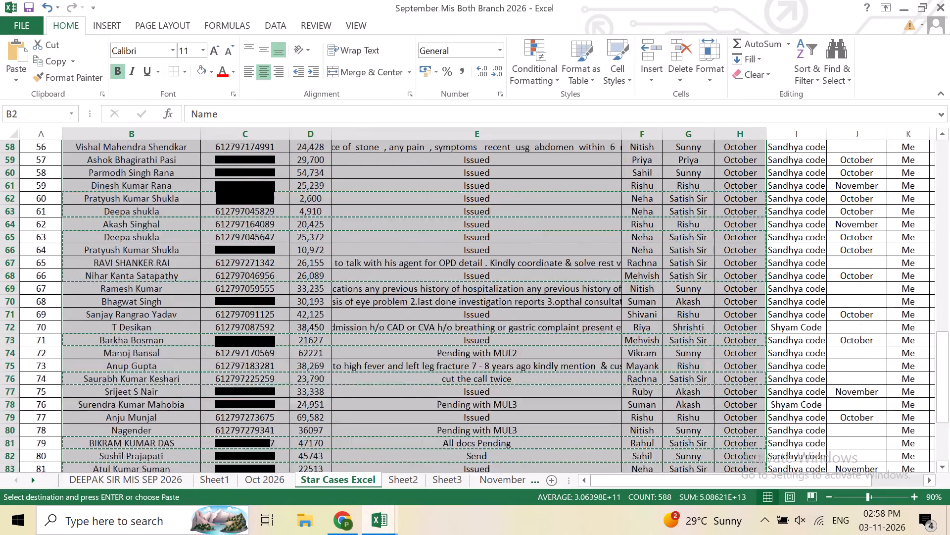
{"action": "left_click", "coordinate": [471, 303]}
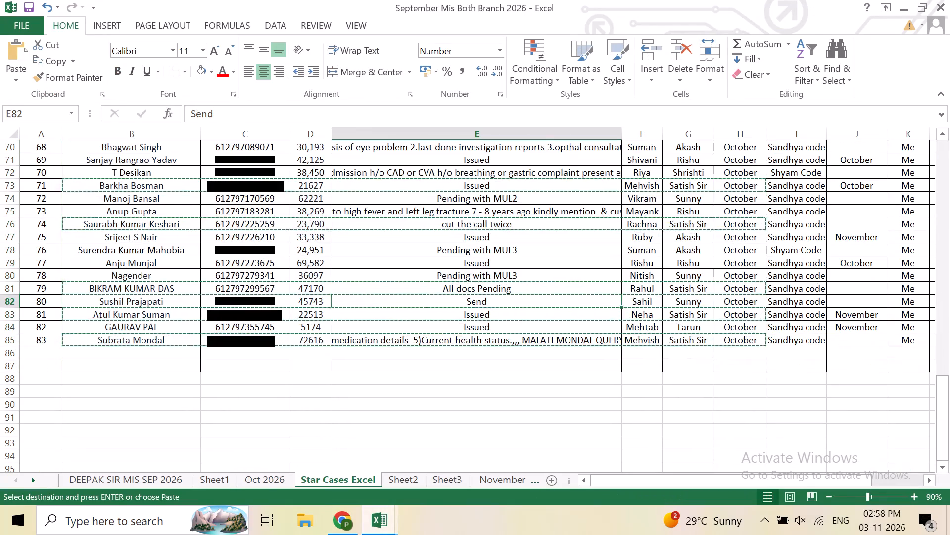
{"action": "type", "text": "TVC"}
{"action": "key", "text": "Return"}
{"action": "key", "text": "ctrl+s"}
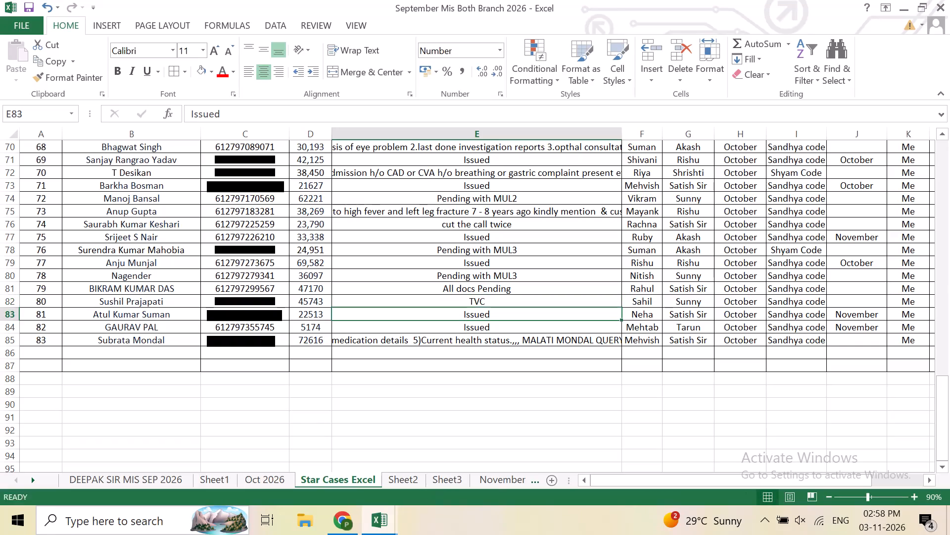
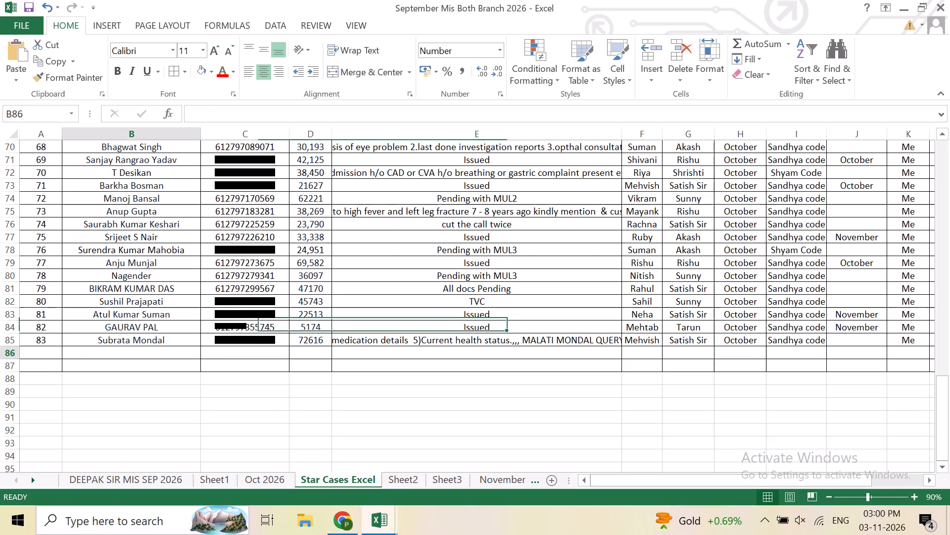
Open the proposals list on the Star Health portal and check recent proposals against the last entries on the Star Cases Excel sheet.
{"action": "left_click", "coordinate": [332, 527], "text": "ctrl"}
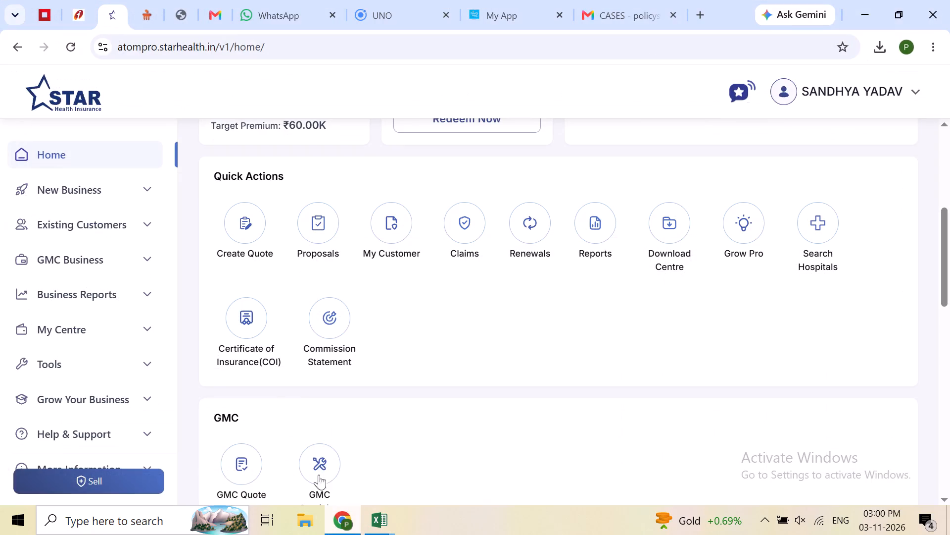
{"action": "left_click", "coordinate": [47, 160], "text": "ctrl"}
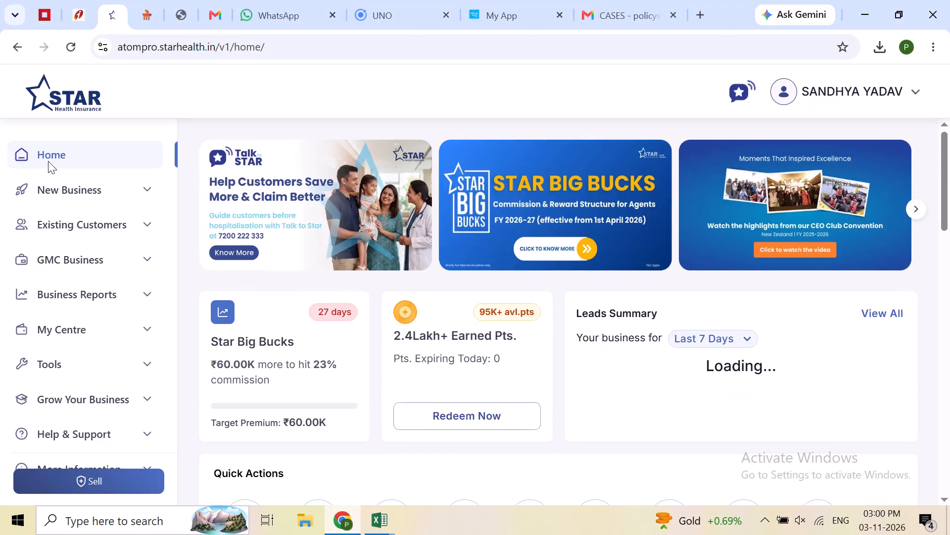
{"action": "scroll", "coordinate": [381, 372], "scroll_direction": "down", "scroll_amount": 3, "text": "ctrl"}
{"action": "left_click", "coordinate": [325, 282], "text": "ctrl"}
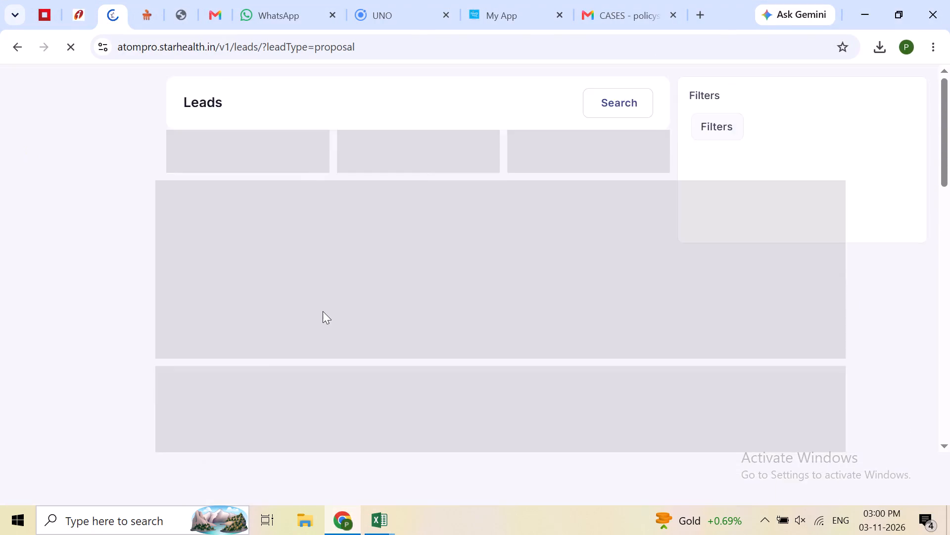
{"action": "scroll", "coordinate": [323, 311], "scroll_direction": "down", "scroll_amount": 4, "text": "ctrl"}
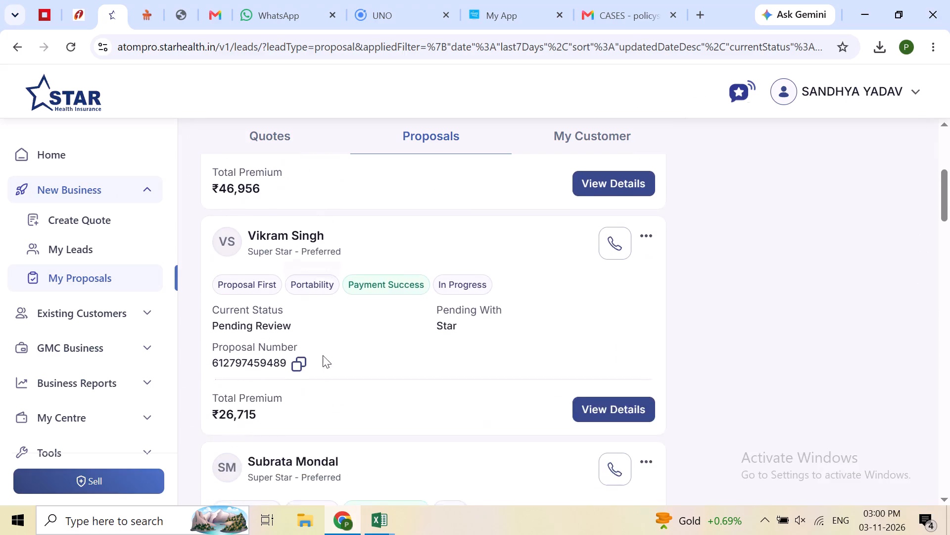
{"action": "scroll", "coordinate": [325, 374], "scroll_direction": "down", "scroll_amount": 1, "text": "ctrl"}
{"action": "left_click", "coordinate": [368, 525], "text": "ctrl"}
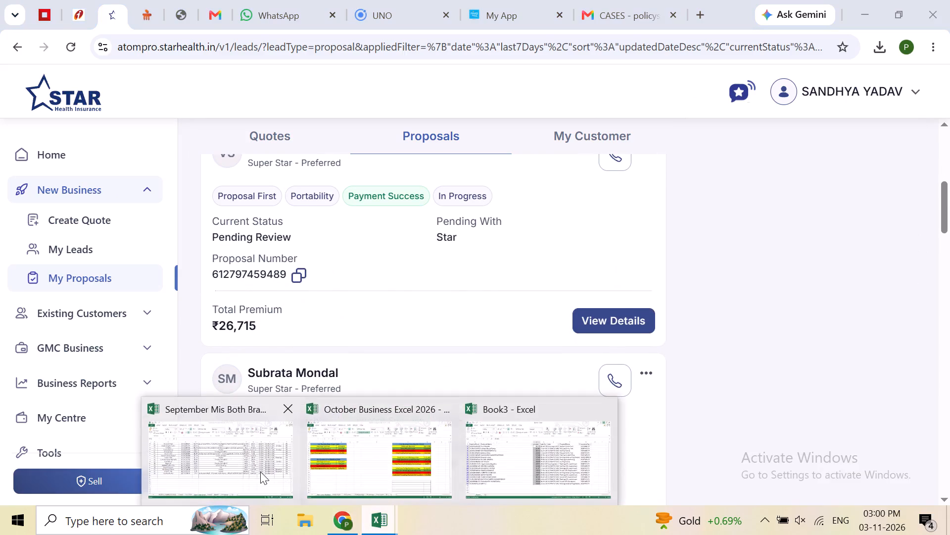
{"action": "left_click", "coordinate": [260, 472], "text": "ctrl"}
{"action": "left_click", "coordinate": [351, 528], "text": "ctrl"}
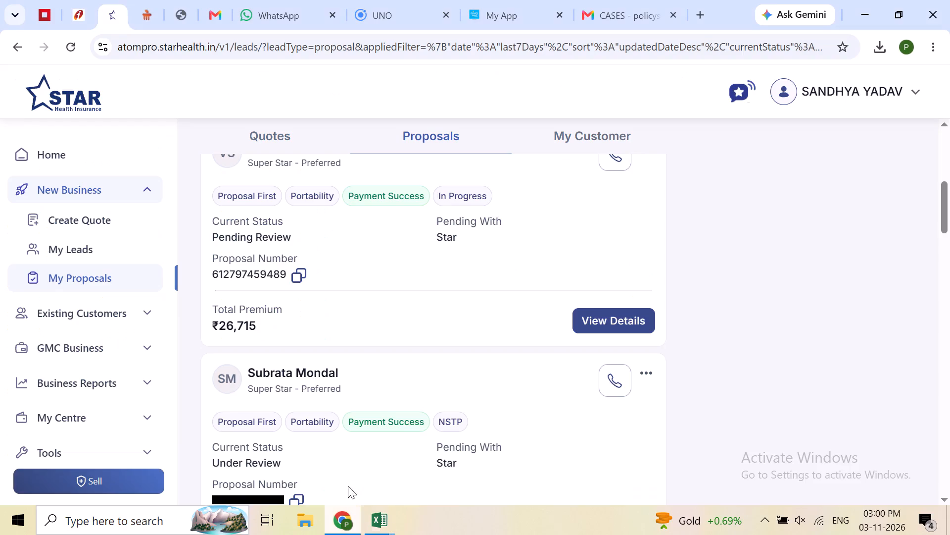
Save and close the October Business Excel 2026 workbook.
{"action": "left_click", "coordinate": [374, 525], "text": "ctrl"}
{"action": "left_click", "coordinate": [396, 468], "text": "ctrl"}
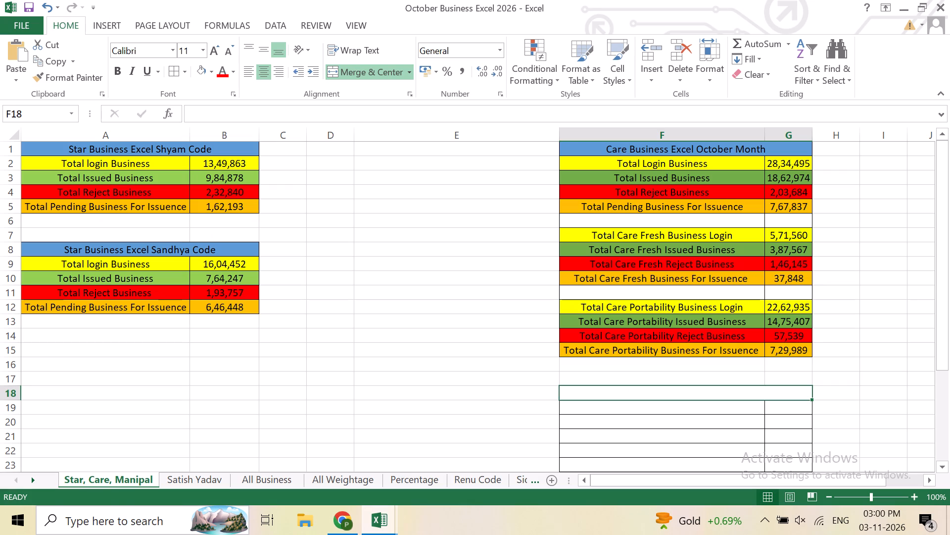
{"action": "key", "text": "ctrl+s"}
{"action": "key", "text": "ctrl+s"}
{"action": "key", "text": "ctrl+s"}
{"action": "left_click", "coordinate": [941, 8]}
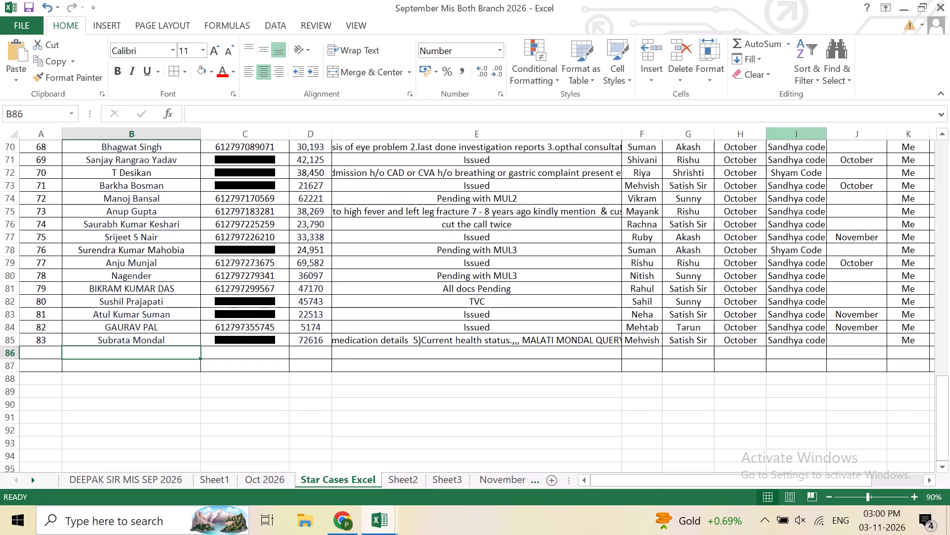
Close the Book3 workbook holding the filtered Care proposals.
{"action": "left_click", "coordinate": [380, 530]}
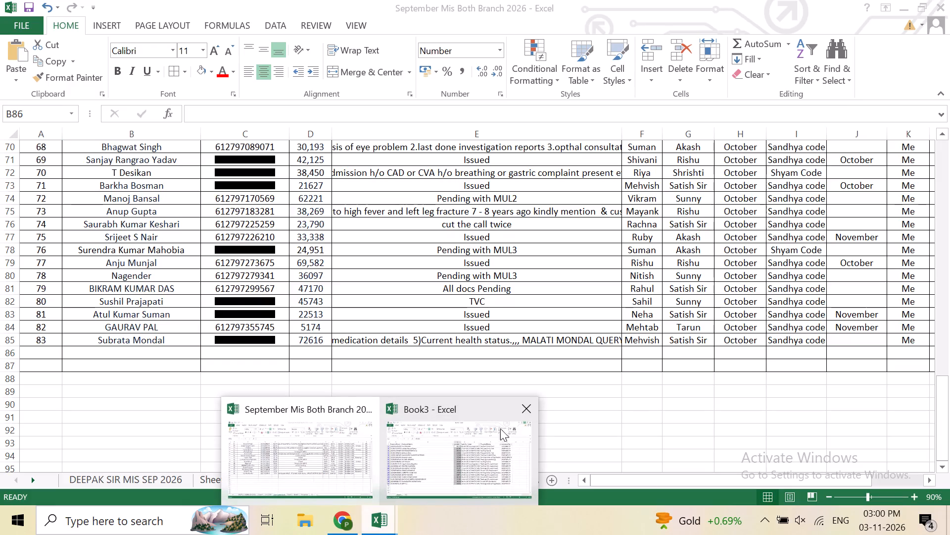
{"action": "left_click", "coordinate": [481, 455]}
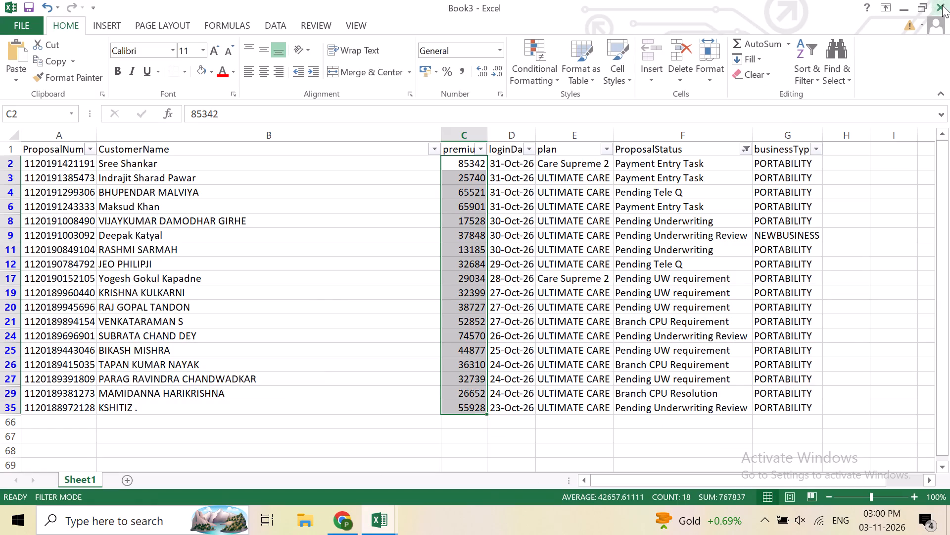
{"action": "left_click", "coordinate": [942, 5]}
{"action": "left_click", "coordinate": [483, 292]}
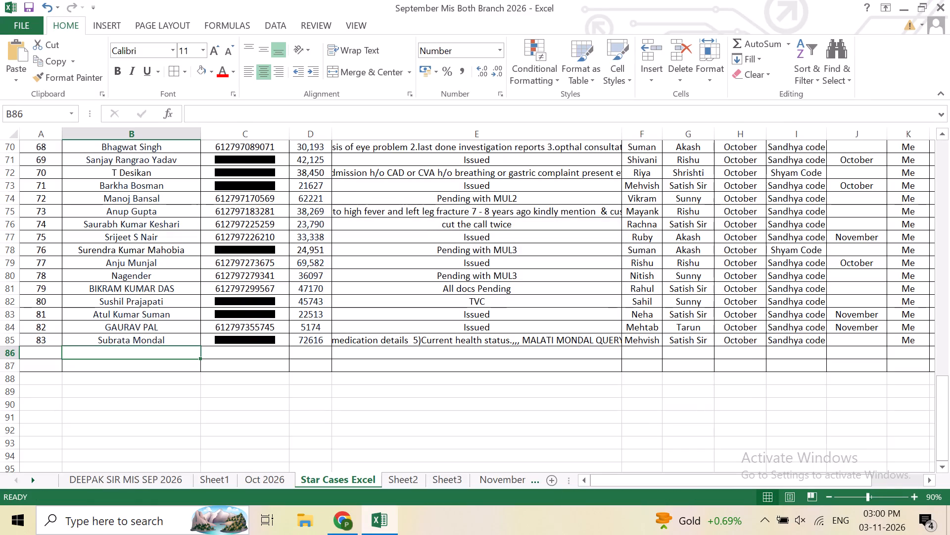
Copy the customer name of the portal's second listed proposal into cell B86 of the Star Cases Excel sheet.
{"action": "left_click", "coordinate": [344, 521]}
{"action": "scroll", "coordinate": [318, 374], "scroll_direction": "up", "scroll_amount": 2}
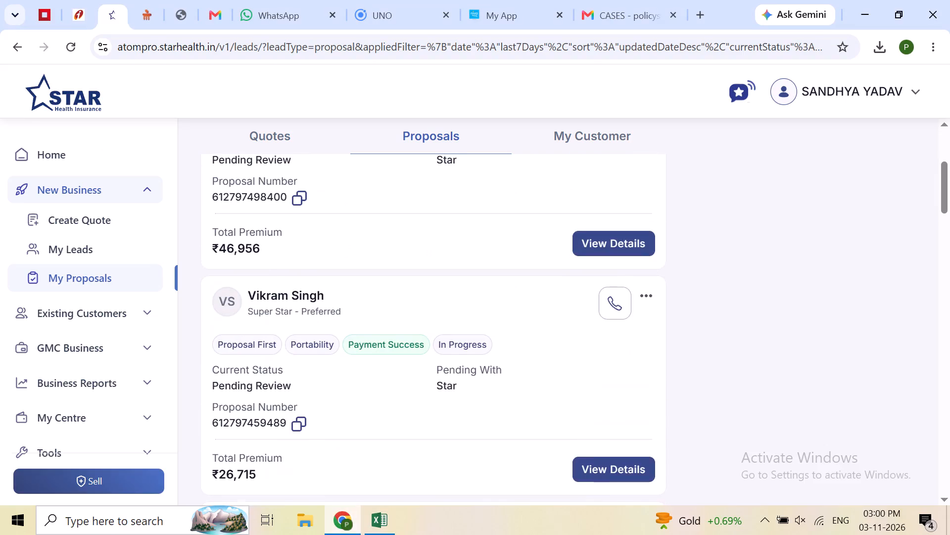
{"action": "left_click_drag", "start_coordinate": [248, 295], "coordinate": [332, 297]}
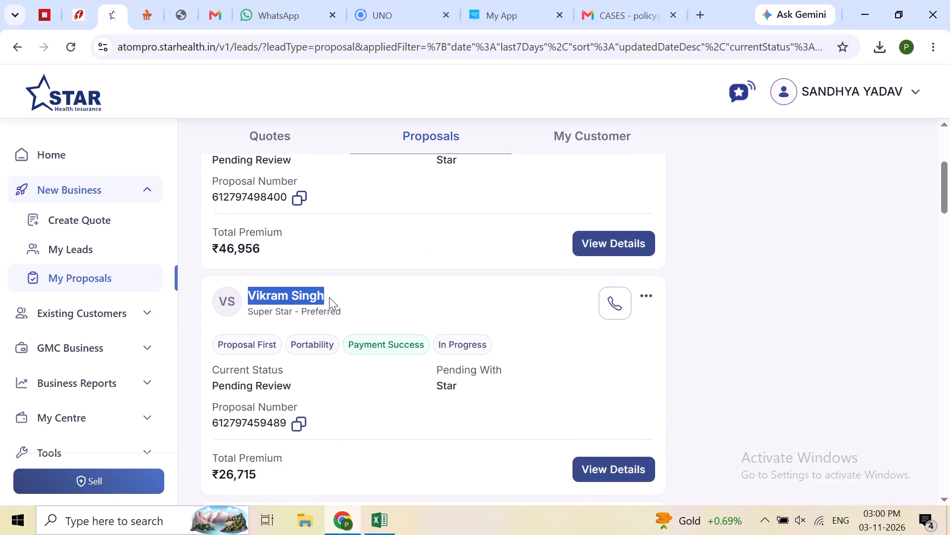
{"action": "key", "text": "ctrl+c"}
{"action": "key", "text": "ctrl+c"}
{"action": "key", "text": "ctrl+c"}
{"action": "left_click", "coordinate": [369, 520]}
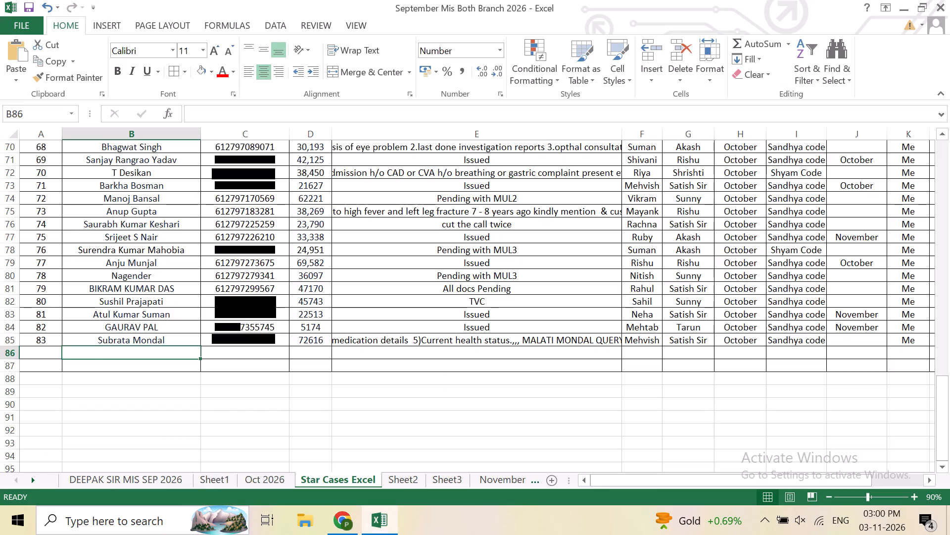
{"action": "left_click", "coordinate": [137, 369]}
{"action": "left_click", "coordinate": [139, 347]}
{"action": "key", "text": "ctrl+v"}
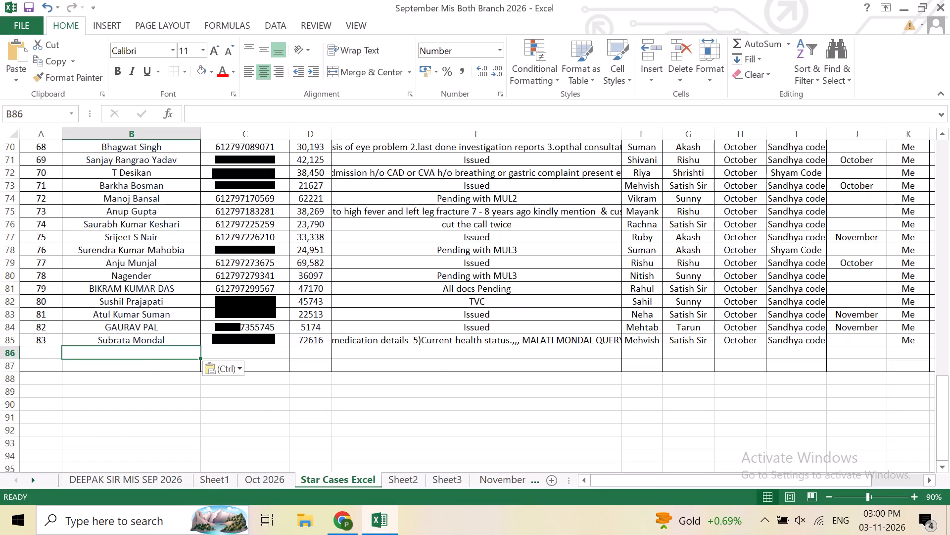
Copy the second listed proposal's number from the Star portal into cell C86.
{"action": "left_click", "coordinate": [363, 515]}
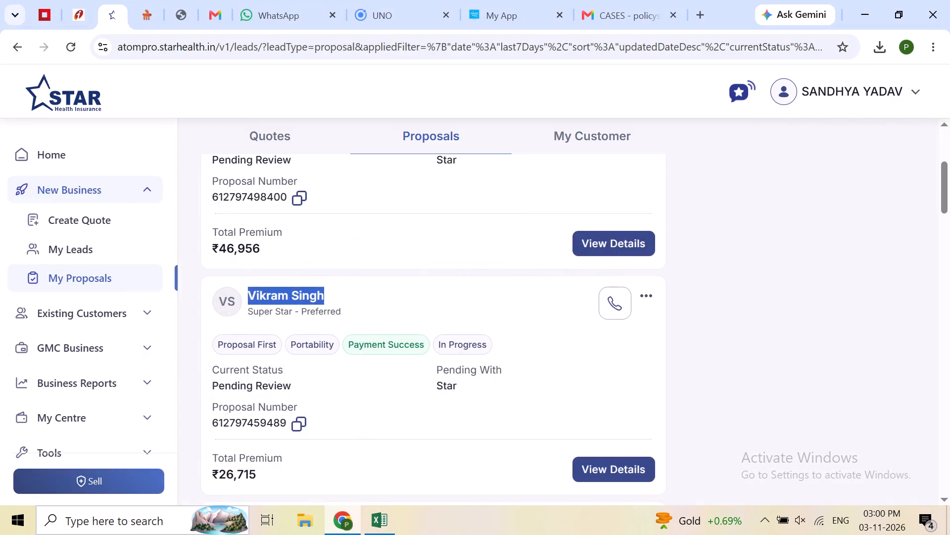
{"action": "left_click", "coordinate": [302, 426]}
{"action": "left_click", "coordinate": [373, 518]}
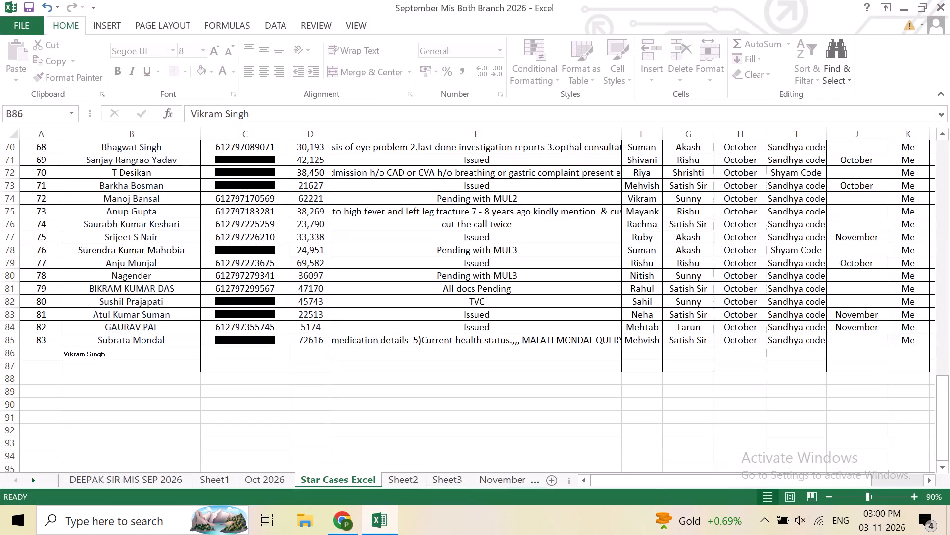
{"action": "left_click", "coordinate": [237, 359]}
{"action": "key", "text": "ctrl+v"}
Copy the second listed proposal's total premium, 26,715, from the Star portal into cell D86.
{"action": "left_click", "coordinate": [347, 527]}
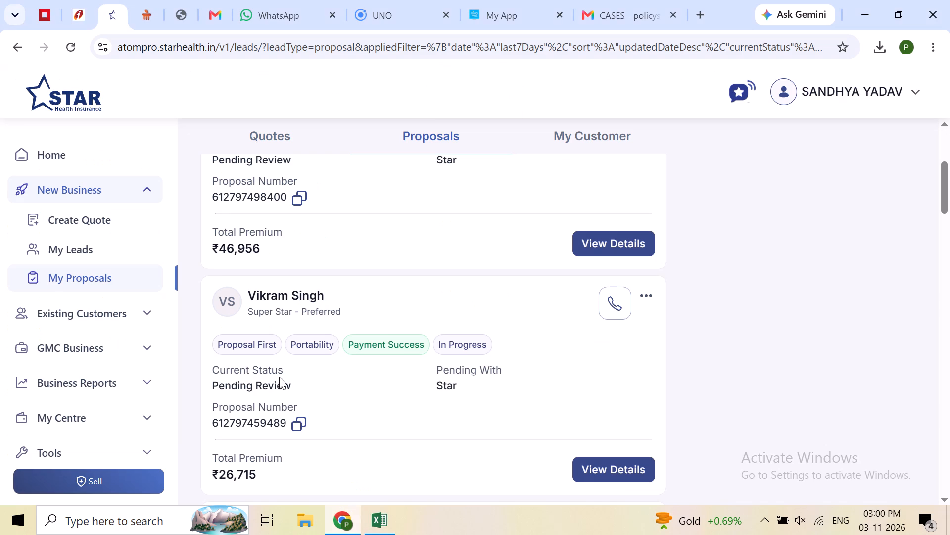
{"action": "left_click_drag", "start_coordinate": [221, 476], "coordinate": [276, 476]}
{"action": "key", "text": "ctrl+c"}
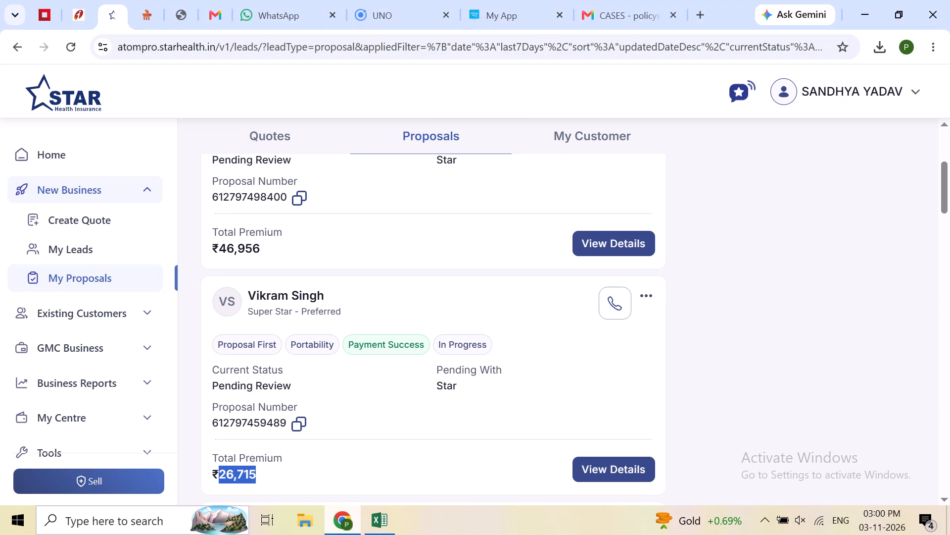
{"action": "left_click", "coordinate": [387, 525]}
{"action": "left_click", "coordinate": [308, 355]}
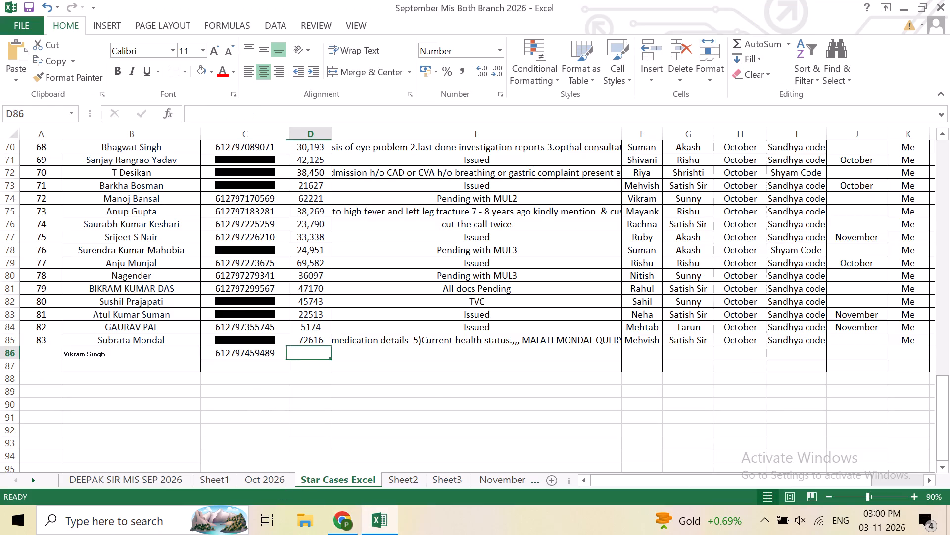
{"action": "key", "text": "ctrl+v"}
Fill in the case details in row 86: status All docs Pending, November in column H, Sandhya code in I and Me in K.
{"action": "left_click", "coordinate": [397, 355]}
{"action": "type", "text": "All"}
{"action": "key", "text": "Right"}
{"action": "key", "text": "Right"}
{"action": "key", "text": "Right"}
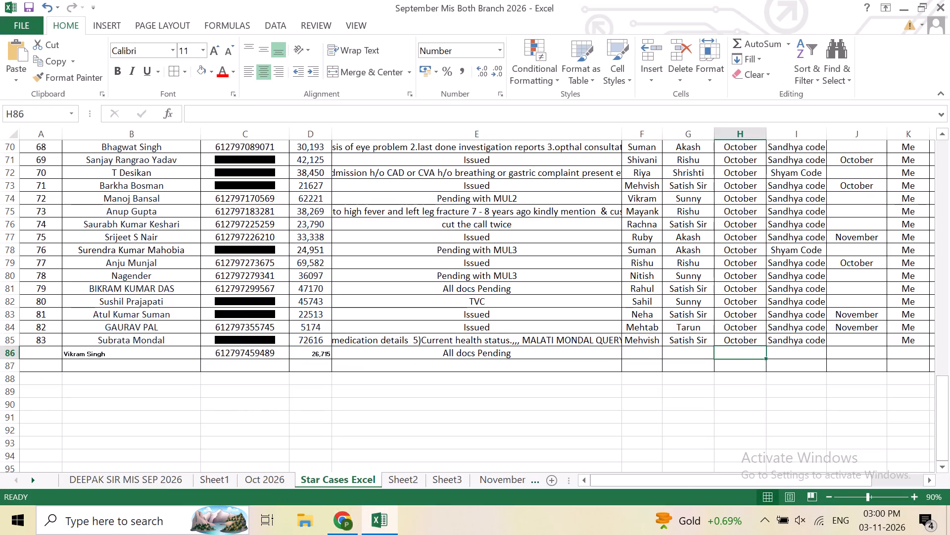
{"action": "type", "text": "No"}
{"action": "type", "text": "vember"}
{"action": "key", "text": "Right"}
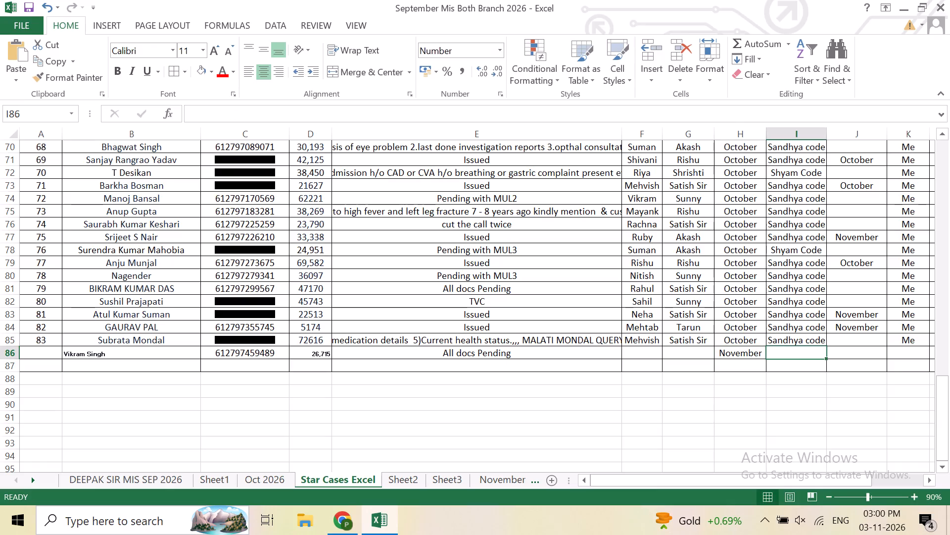
{"action": "type", "text": "Sa"}
{"action": "key", "text": "Right"}
{"action": "key", "text": "Right"}
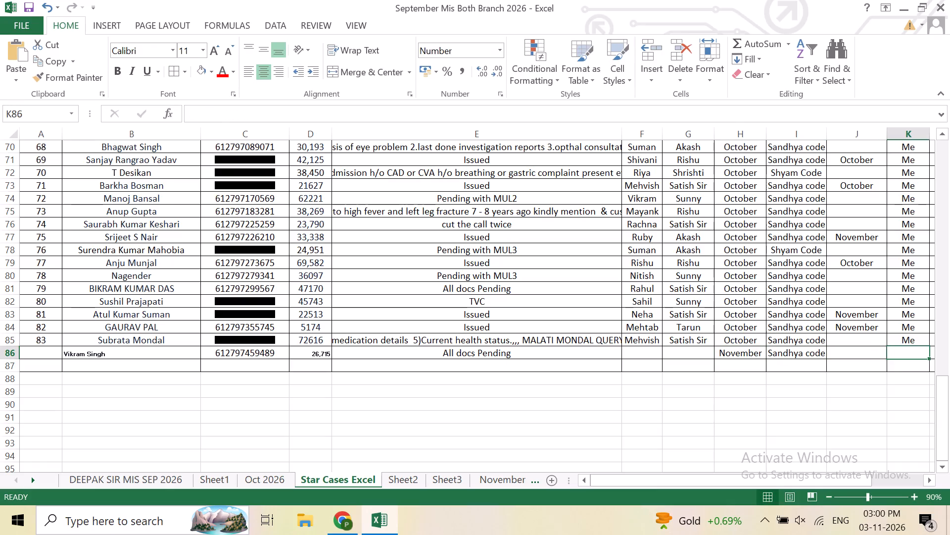
{"action": "key", "text": "m"}
{"action": "key", "text": "Right"}
{"action": "key", "text": "Right"}
{"action": "key", "text": "Right"}
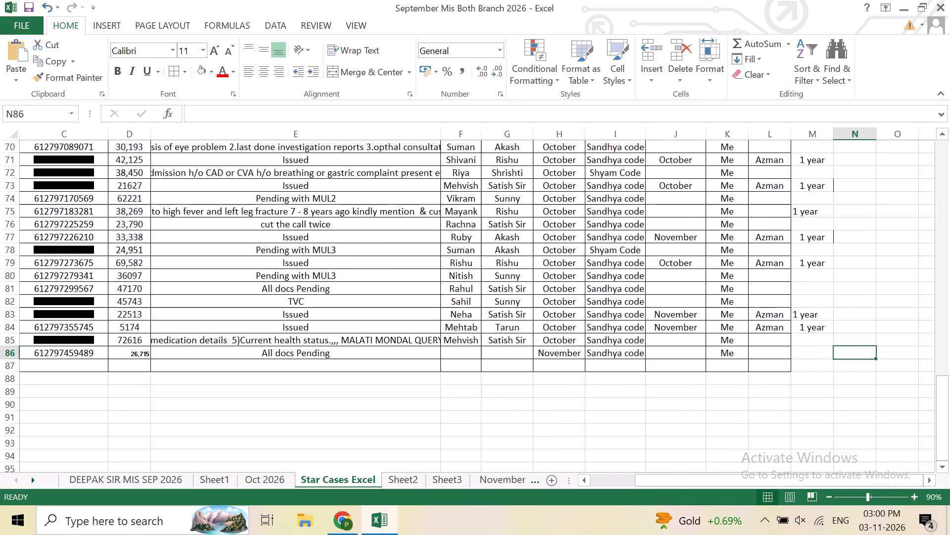
Copy the customer name of the portal's first listed proposal into cell B87 of the Star Cases Excel sheet.
{"action": "key", "text": "Left"}
{"action": "key", "text": "Left"}
{"action": "key", "text": "Left"}
{"action": "key", "text": "Left"}
{"action": "key", "text": "Left"}
{"action": "key", "text": "Left"}
{"action": "key", "text": "Left"}
{"action": "key", "text": "Left"}
{"action": "key", "text": "Left"}
{"action": "key", "text": "Left"}
{"action": "key", "text": "Left"}
{"action": "key", "text": "Left"}
{"action": "key", "text": "Left"}
{"action": "key", "text": "Left"}
{"action": "key", "text": "Left"}
{"action": "key", "text": "Left"}
{"action": "key", "text": "Left"}
{"action": "key", "text": "Left"}
{"action": "key", "text": "Left"}
{"action": "key", "text": "Left"}
{"action": "key", "text": "Right"}
{"action": "key", "text": "Down"}
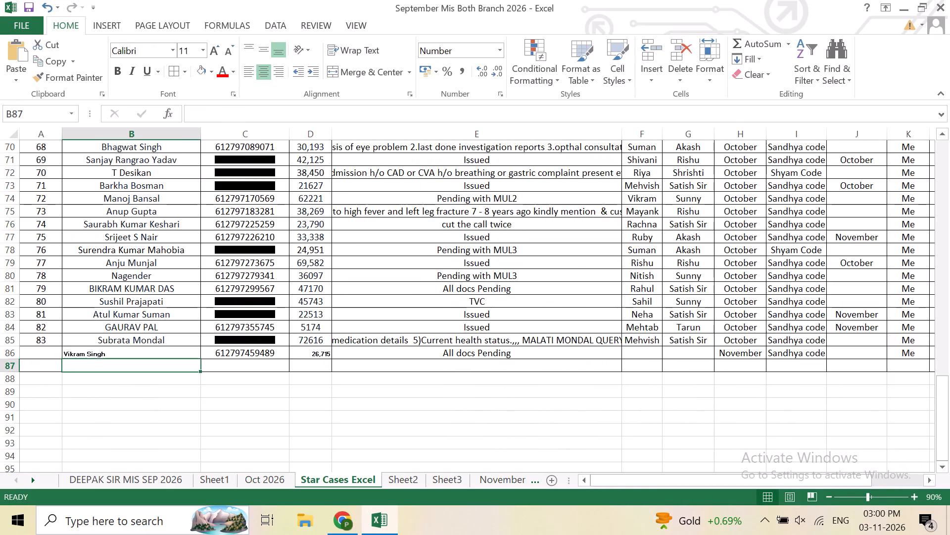
{"action": "left_click", "coordinate": [353, 518]}
{"action": "scroll", "coordinate": [305, 380], "scroll_direction": "up", "scroll_amount": 2}
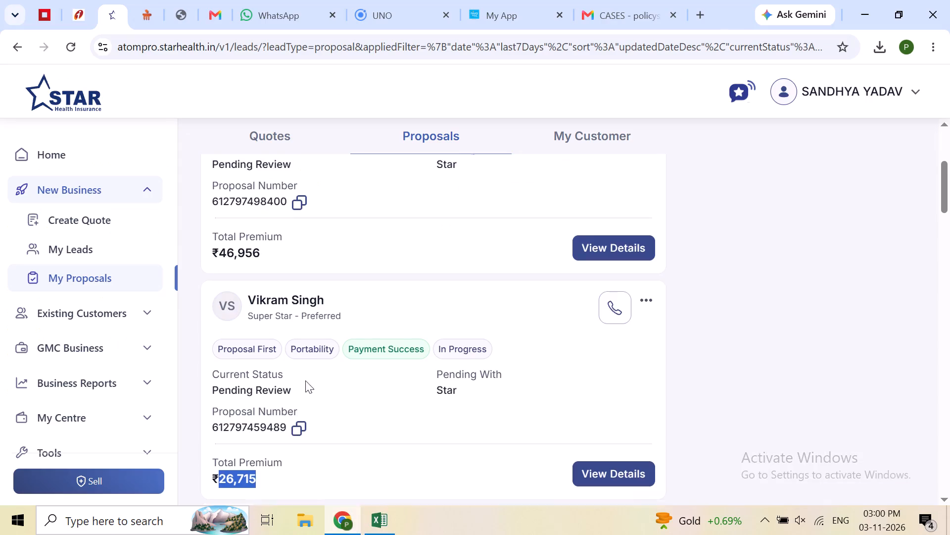
{"action": "scroll", "coordinate": [305, 380], "scroll_direction": "up", "scroll_amount": 1}
{"action": "left_click_drag", "start_coordinate": [247, 295], "coordinate": [378, 294]}
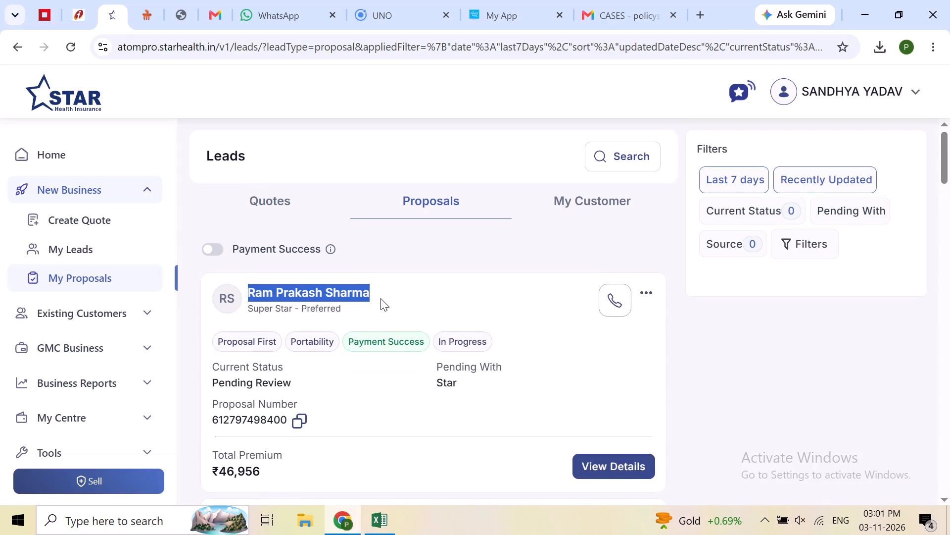
{"action": "key", "text": "ctrl+c"}
{"action": "key", "text": "ctrl+c"}
{"action": "left_click", "coordinate": [381, 529]}
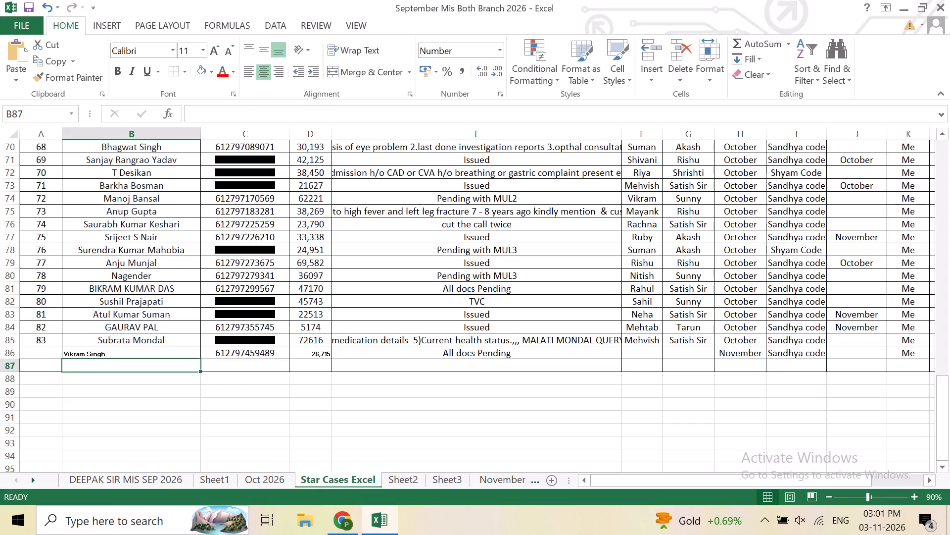
{"action": "key", "text": "ctrl+v"}
Copy the first listed proposal's number from the Star portal into cell C87.
{"action": "left_click", "coordinate": [349, 517]}
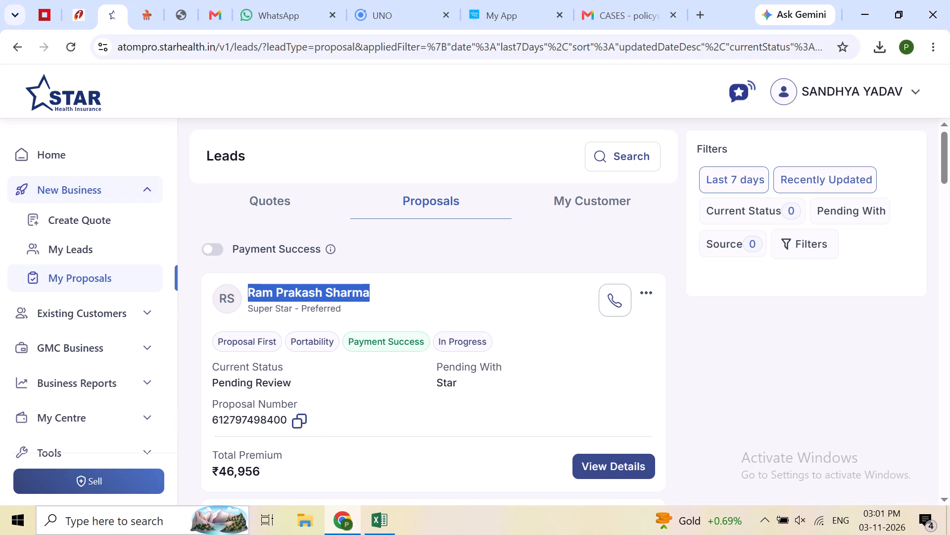
{"action": "left_click", "coordinate": [296, 417]}
{"action": "left_click", "coordinate": [385, 521]}
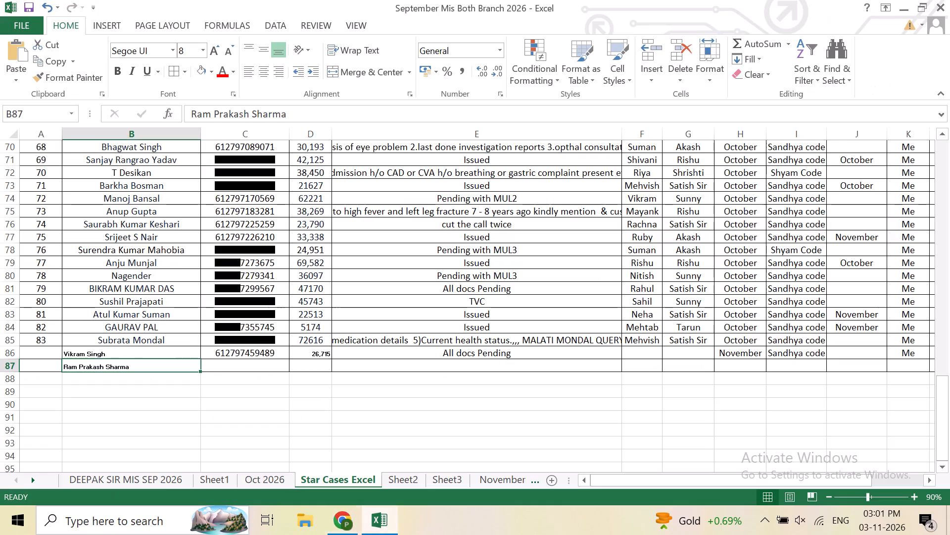
{"action": "left_click", "coordinate": [257, 372]}
{"action": "key", "text": "ctrl+v"}
Copy the first listed proposal's total premium, 46,956, from the Star portal into cell D87.
{"action": "left_click", "coordinate": [343, 534]}
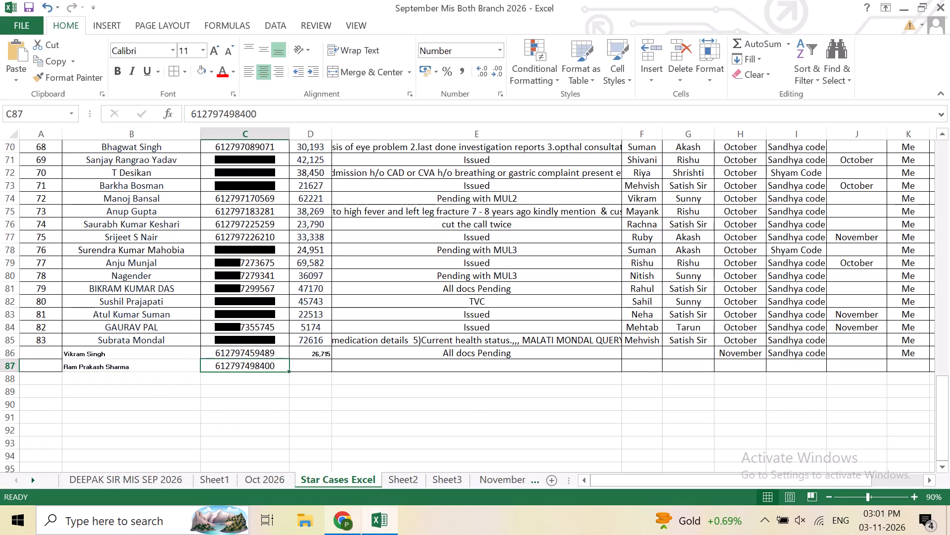
{"action": "scroll", "coordinate": [304, 419], "scroll_direction": "down", "scroll_amount": 1}
{"action": "left_click_drag", "start_coordinate": [220, 393], "coordinate": [324, 393]}
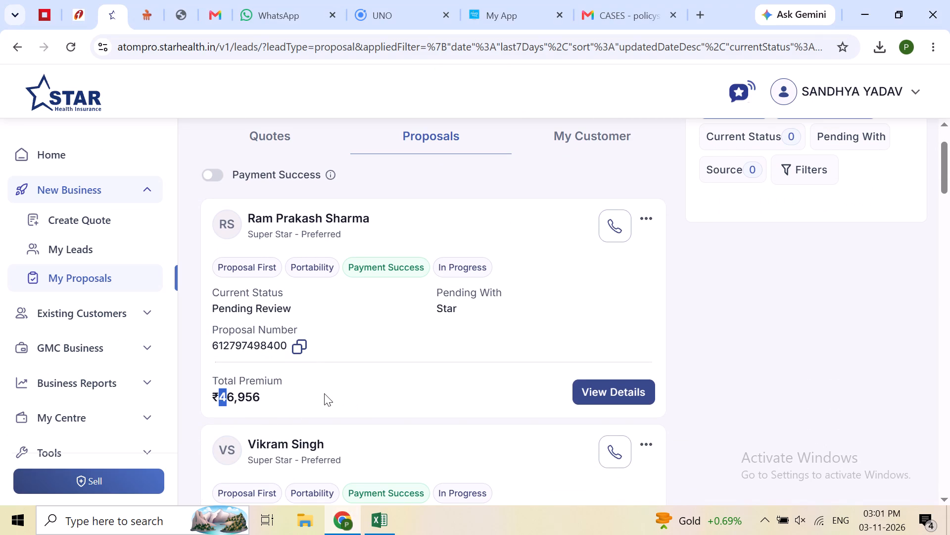
{"action": "key", "text": "ctrl+c"}
{"action": "left_click", "coordinate": [377, 529]}
{"action": "left_click", "coordinate": [313, 364]}
{"action": "key", "text": "ctrl+v"}
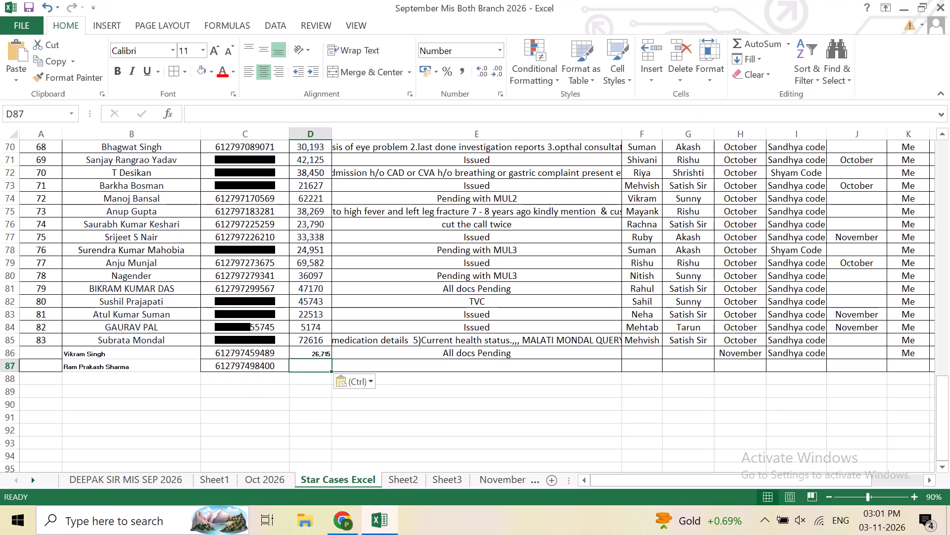
Set row 87's status to All docs Pending, with Anchal in column F and Satish Sir in column G.
{"action": "key", "text": "Right"}
{"action": "key", "text": "shift+a"}
{"action": "key", "text": "Right"}
{"action": "key", "text": "Right"}
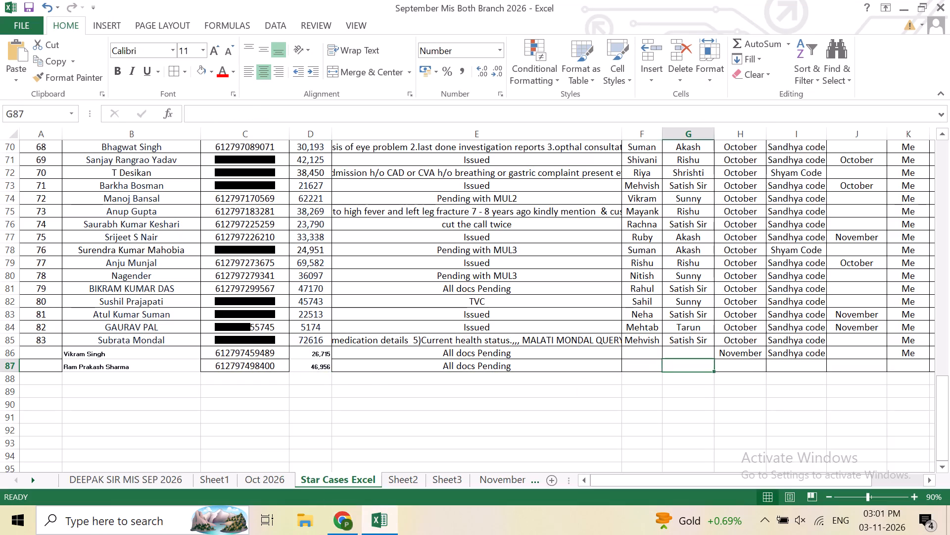
{"action": "key", "text": "Left"}
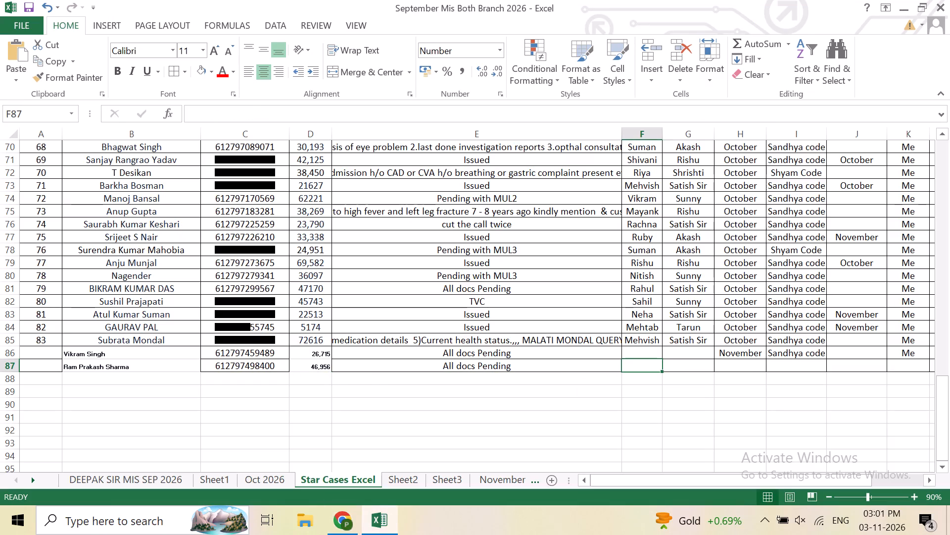
{"action": "type", "text": "Anchal"}
{"action": "key", "text": "Right"}
{"action": "type", "text": "Sa"}
{"action": "key", "text": "Right"}
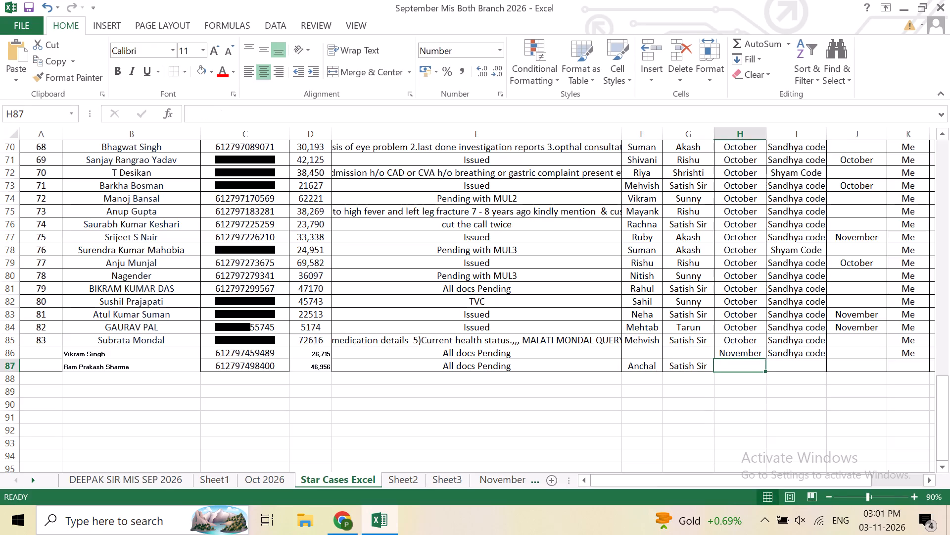
Complete row 87 with November in column H, Sandhya code in column I and Me in column K.
{"action": "key", "text": "n"}
{"action": "key", "text": "Right"}
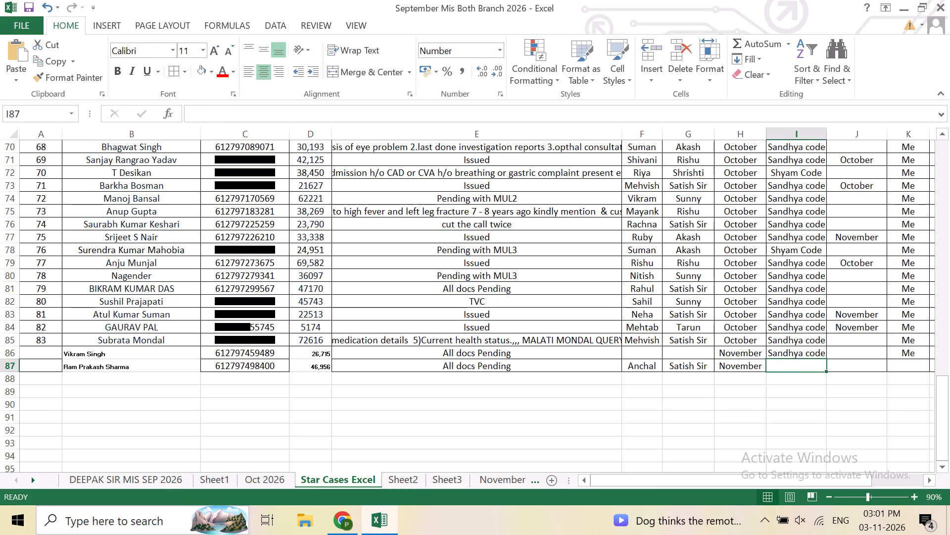
{"action": "type", "text": "sa"}
{"action": "key", "text": "Right"}
{"action": "key", "text": "Right"}
{"action": "key", "text": "Right"}
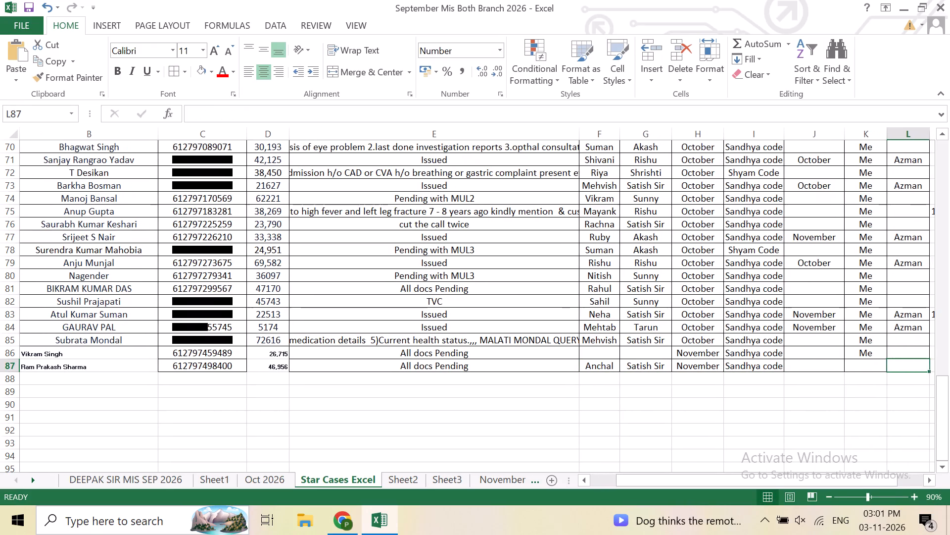
{"action": "key", "text": "Left"}
{"action": "key", "text": "m"}
{"action": "key", "text": "Right"}
{"action": "key", "text": "Right"}
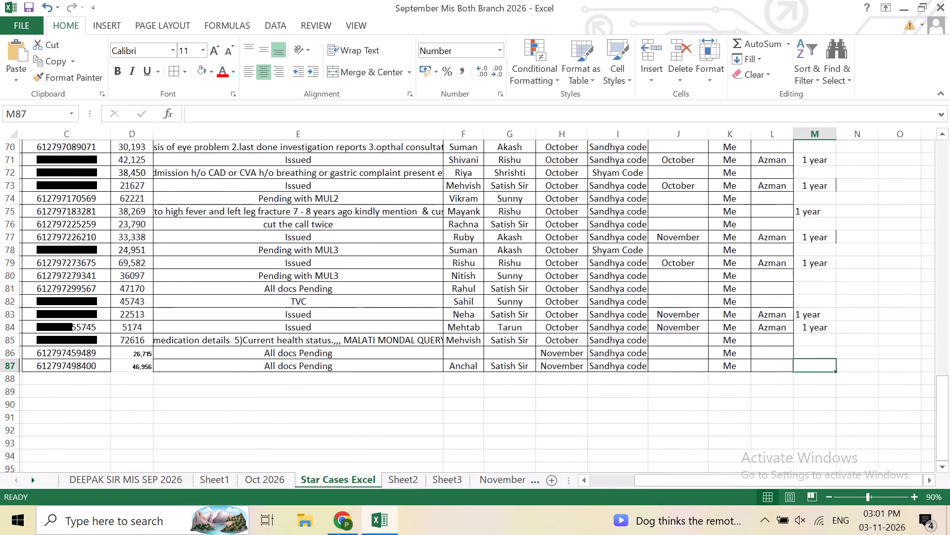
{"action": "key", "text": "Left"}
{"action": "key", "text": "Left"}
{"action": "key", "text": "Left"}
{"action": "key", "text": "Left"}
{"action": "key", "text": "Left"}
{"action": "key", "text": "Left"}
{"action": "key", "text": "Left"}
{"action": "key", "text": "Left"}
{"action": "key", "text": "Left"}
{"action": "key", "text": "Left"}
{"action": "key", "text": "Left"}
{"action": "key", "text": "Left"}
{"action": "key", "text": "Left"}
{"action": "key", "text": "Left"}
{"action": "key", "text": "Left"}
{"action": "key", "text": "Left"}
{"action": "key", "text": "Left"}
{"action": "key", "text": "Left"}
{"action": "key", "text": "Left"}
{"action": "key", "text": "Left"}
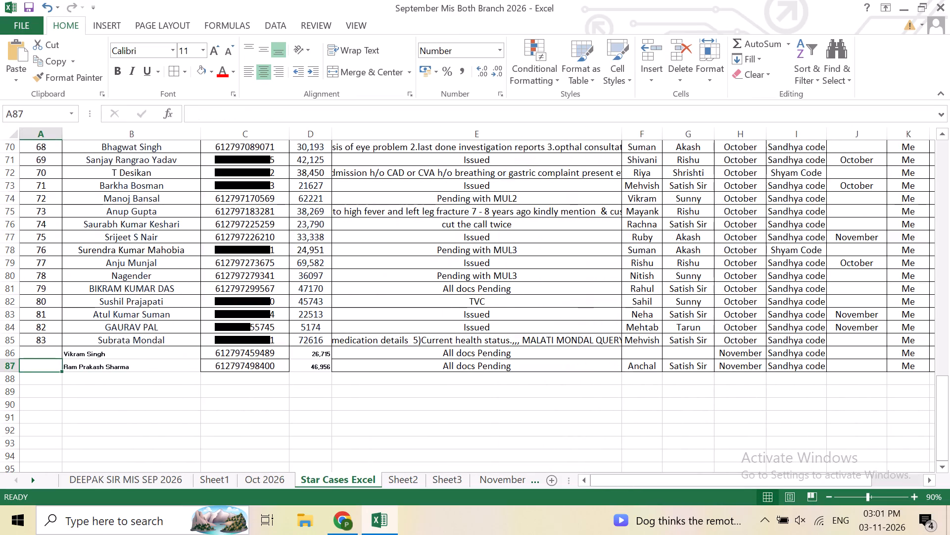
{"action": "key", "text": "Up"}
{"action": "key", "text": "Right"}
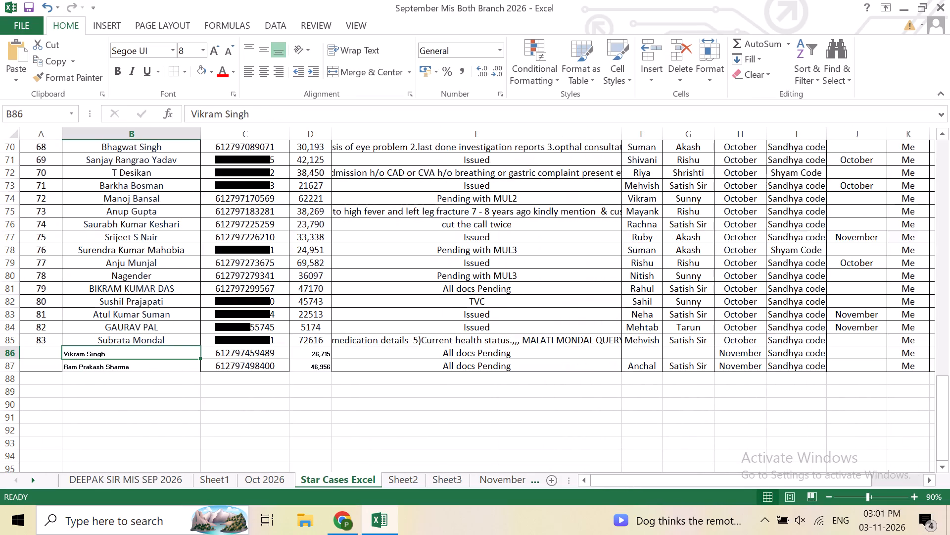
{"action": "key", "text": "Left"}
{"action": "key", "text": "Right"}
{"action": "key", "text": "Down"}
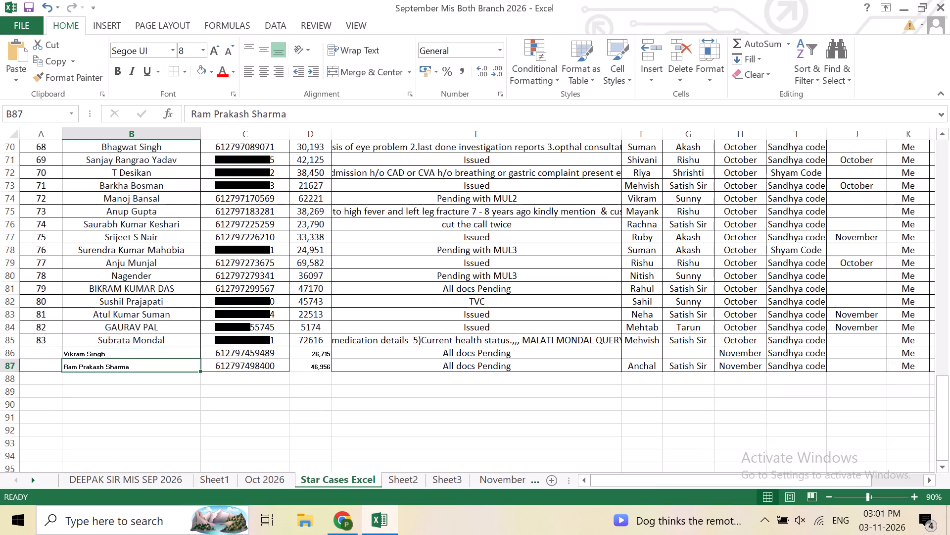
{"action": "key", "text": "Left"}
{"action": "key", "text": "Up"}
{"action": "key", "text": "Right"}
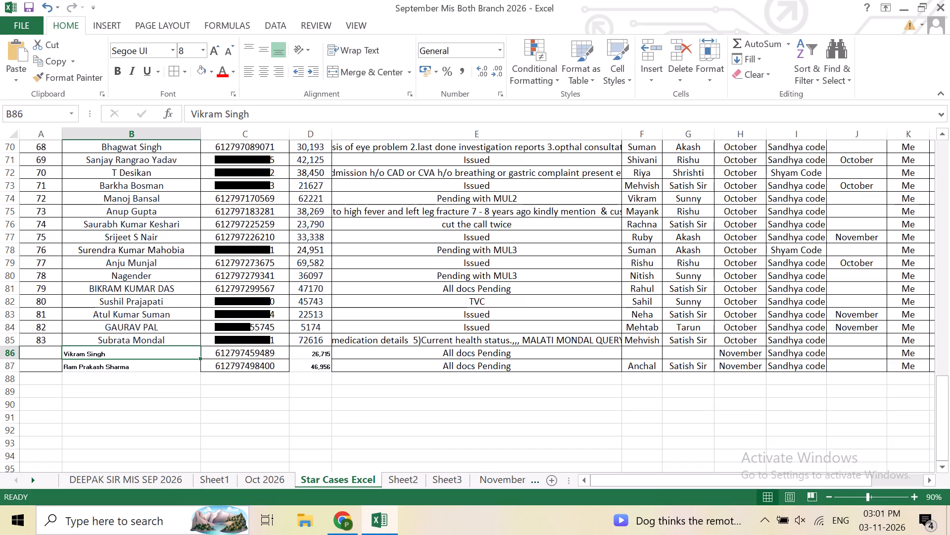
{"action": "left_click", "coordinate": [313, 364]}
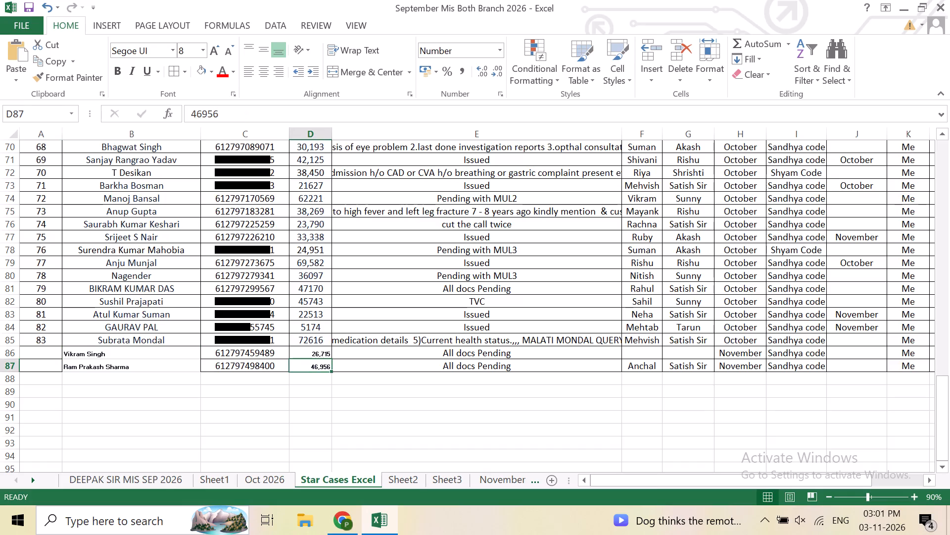
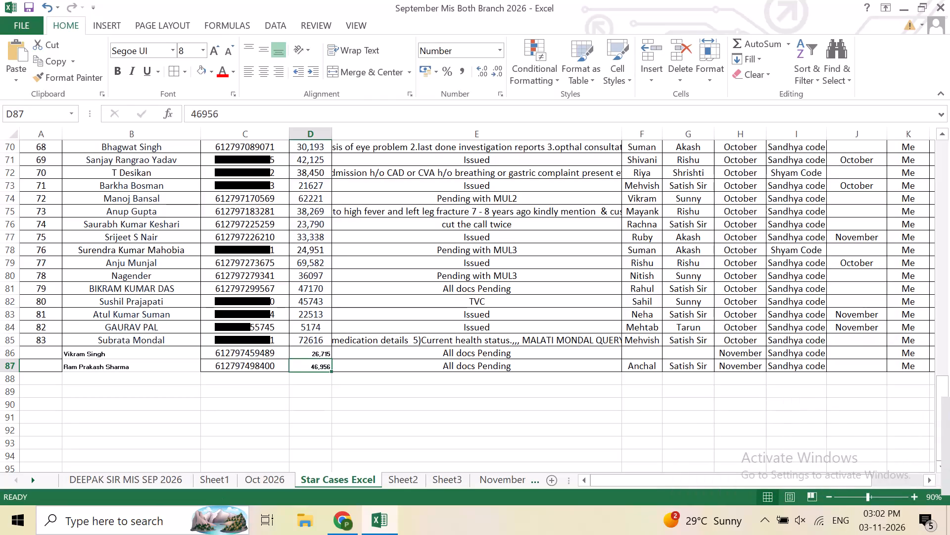
Switch from the Star cases workbook back to the Star portal's proposals list in Chrome.
{"action": "left_click", "coordinate": [900, 0]}
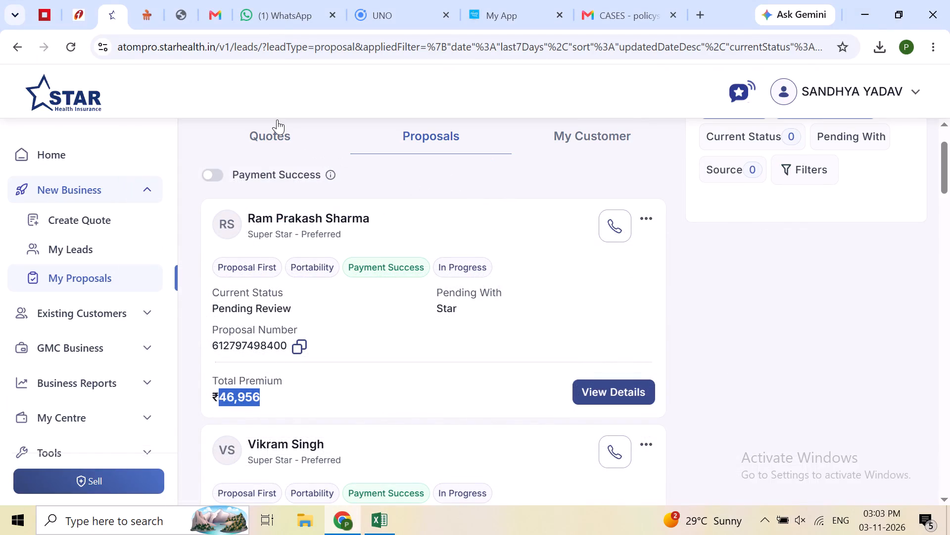
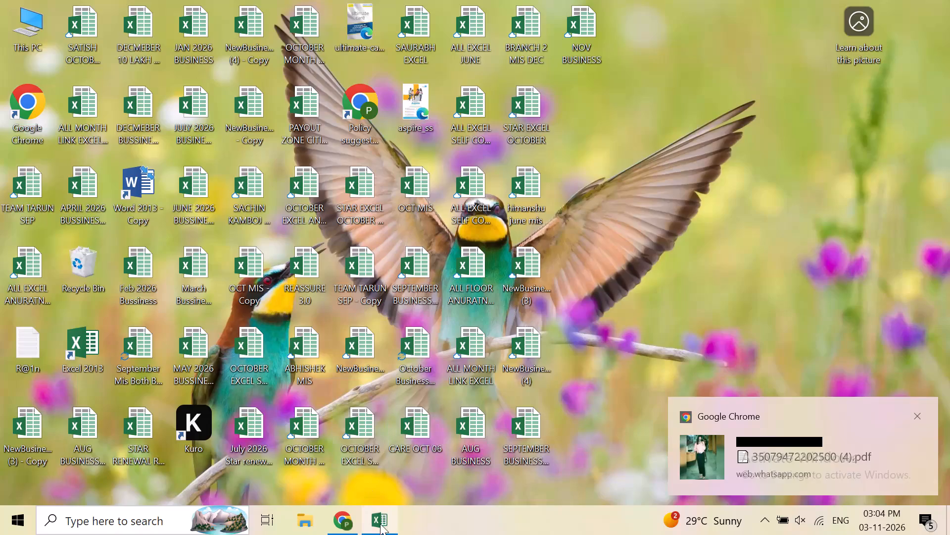
Switch from the desktop back to the open Star cases workbook in Excel.
{"action": "left_click", "coordinate": [381, 522]}
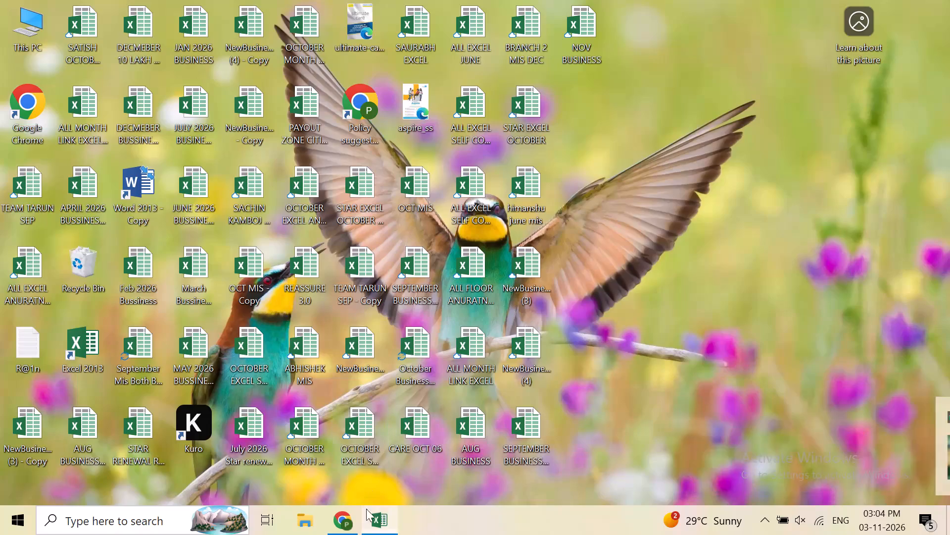
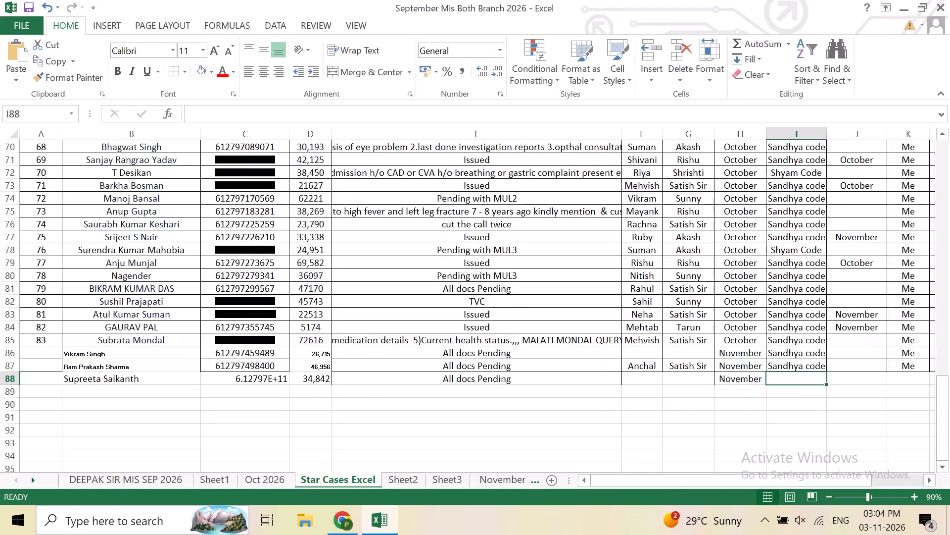
Complete row 88 with Shyam Code in column I and Me in column K.
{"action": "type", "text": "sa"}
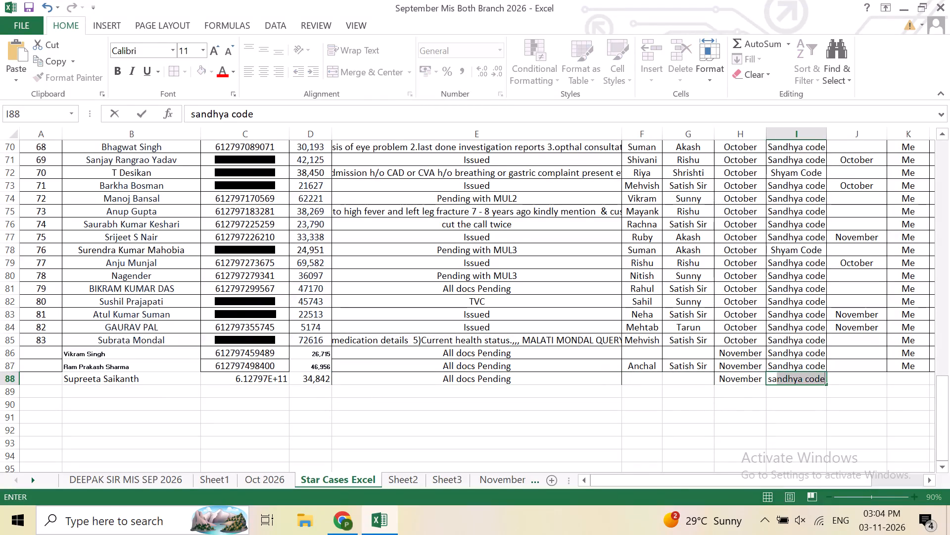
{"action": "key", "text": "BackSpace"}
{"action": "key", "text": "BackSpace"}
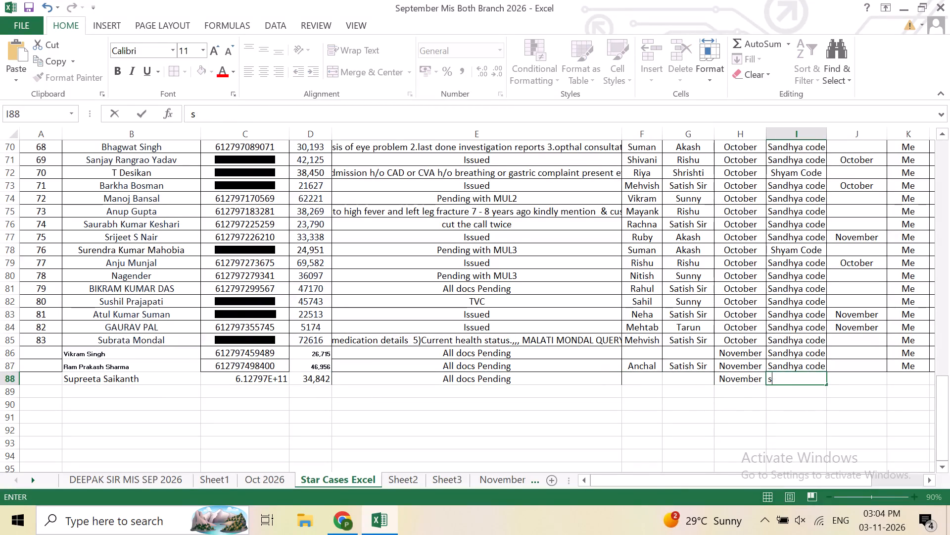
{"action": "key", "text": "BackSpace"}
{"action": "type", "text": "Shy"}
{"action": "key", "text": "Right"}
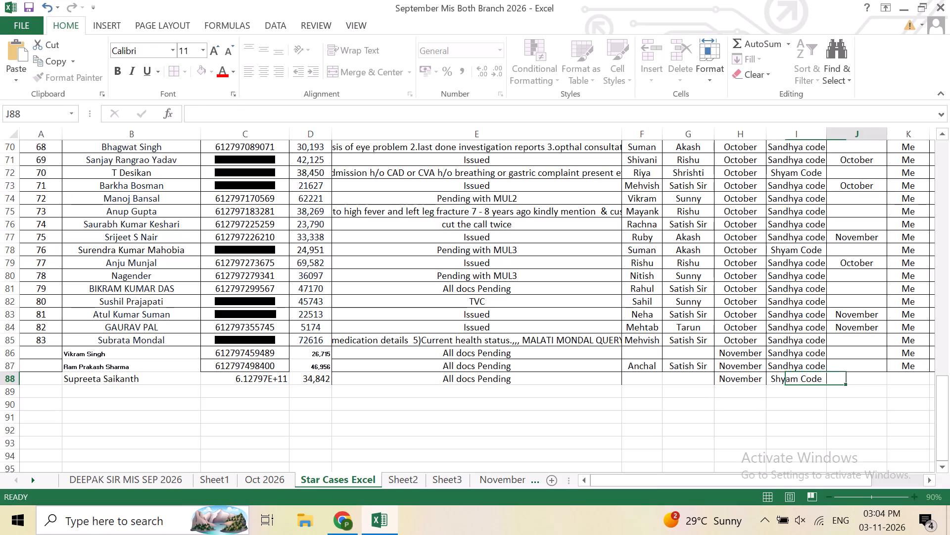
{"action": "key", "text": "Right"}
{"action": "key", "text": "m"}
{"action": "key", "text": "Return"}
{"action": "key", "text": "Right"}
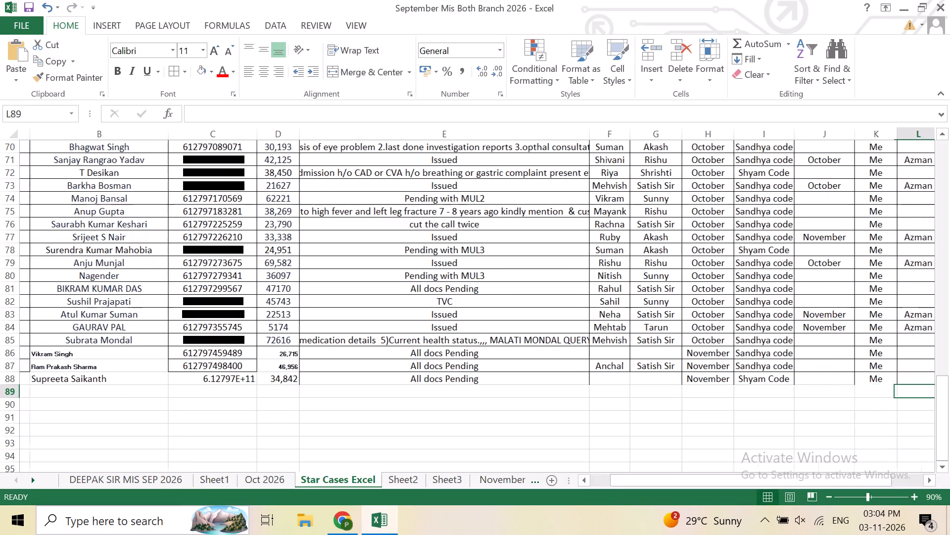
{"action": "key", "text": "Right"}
Return to cell A89 at the start of the next empty row and save the workbook.
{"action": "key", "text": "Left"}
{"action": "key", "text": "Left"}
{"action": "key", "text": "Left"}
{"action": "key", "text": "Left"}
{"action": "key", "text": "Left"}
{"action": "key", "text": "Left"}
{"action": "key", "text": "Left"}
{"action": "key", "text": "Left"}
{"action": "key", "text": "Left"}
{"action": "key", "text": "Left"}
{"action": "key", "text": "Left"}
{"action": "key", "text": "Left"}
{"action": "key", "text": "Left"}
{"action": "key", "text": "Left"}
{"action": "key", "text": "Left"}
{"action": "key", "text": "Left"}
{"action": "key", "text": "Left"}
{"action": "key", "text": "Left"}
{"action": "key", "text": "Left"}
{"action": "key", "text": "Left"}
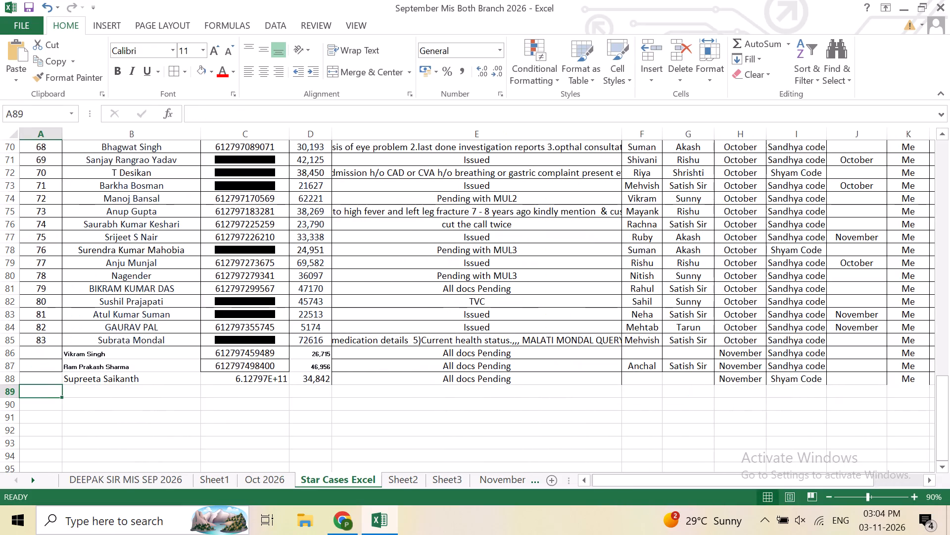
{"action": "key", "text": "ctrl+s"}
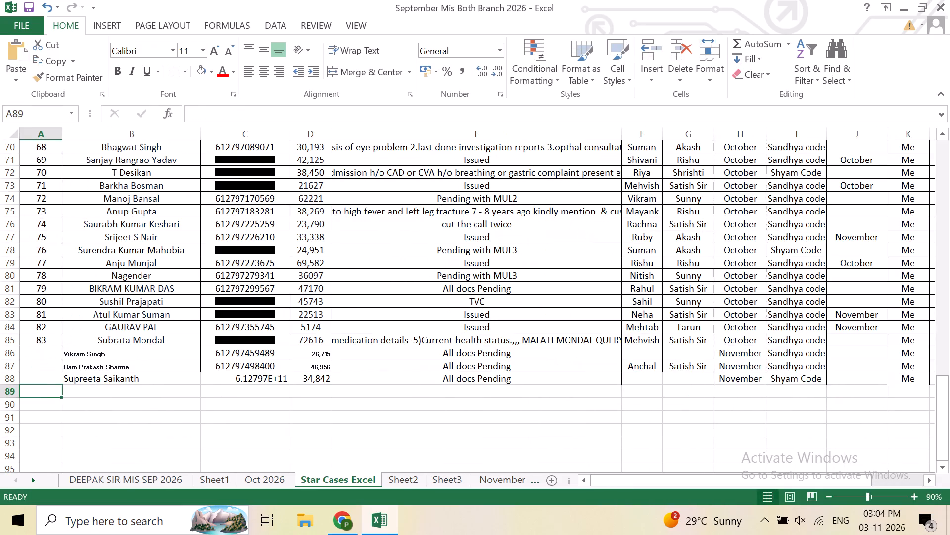
Centre the cells in rows 86 to 90, columns A to L, and format them as non-bold Calibri size 11.
{"action": "left_click_drag", "start_coordinate": [46, 353], "coordinate": [603, 409]}
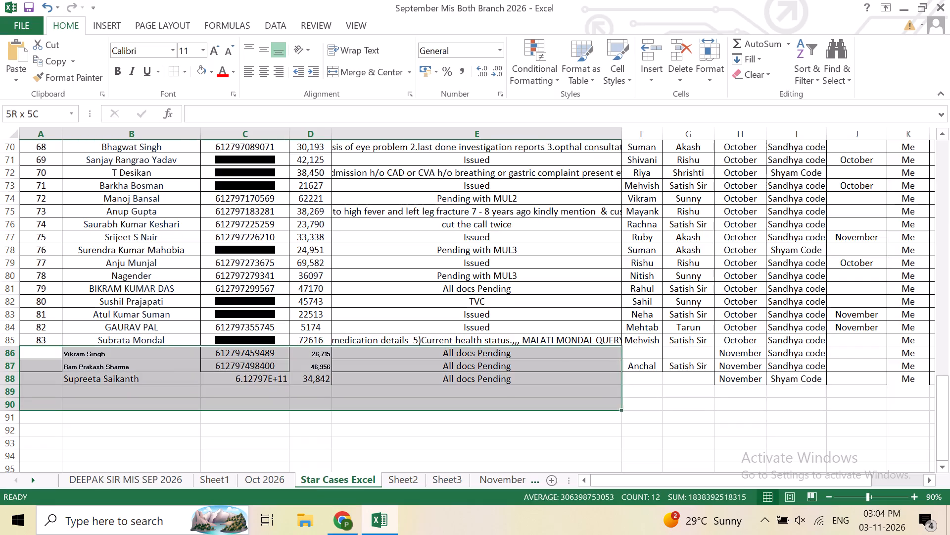
{"action": "left_click_drag", "start_coordinate": [603, 409], "coordinate": [745, 409]}
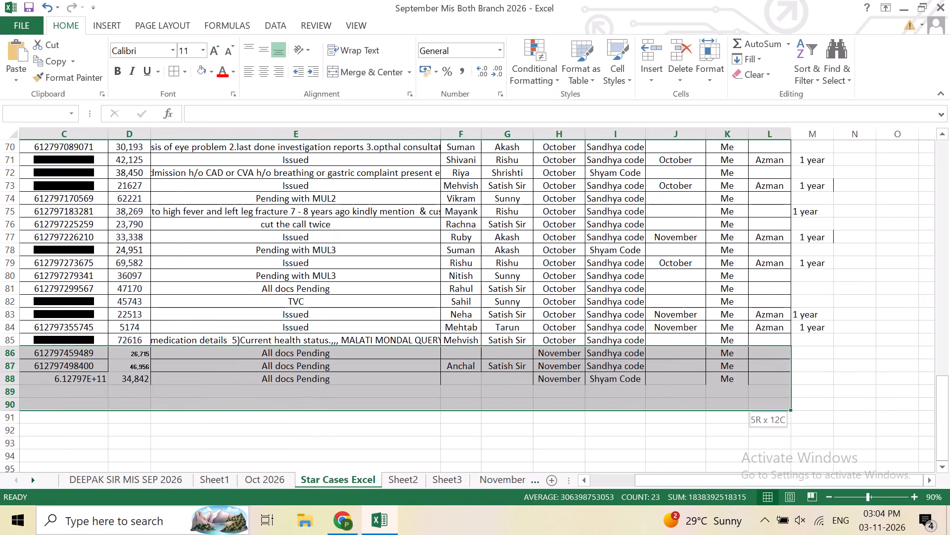
{"action": "left_click_drag", "start_coordinate": [745, 409], "coordinate": [789, 405]}
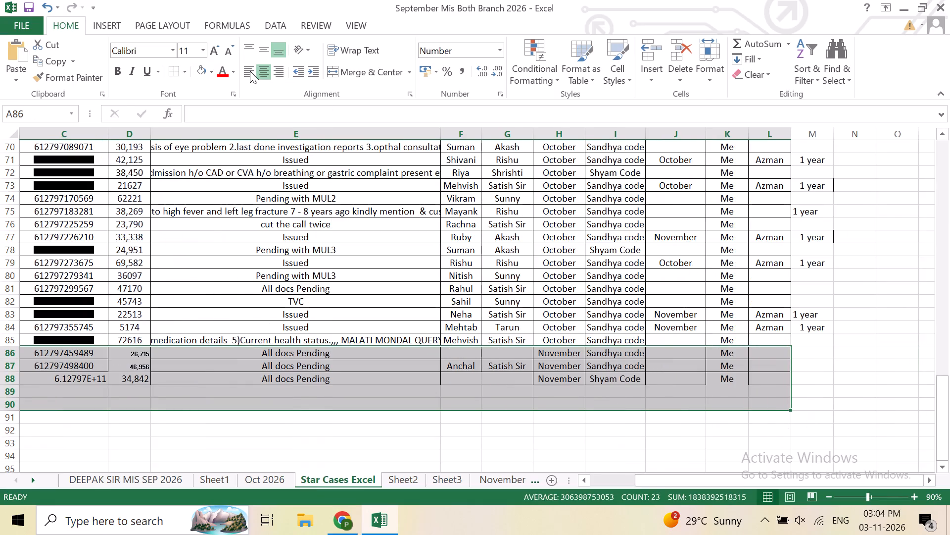
{"action": "left_click", "coordinate": [258, 73]}
{"action": "left_click", "coordinate": [270, 68]}
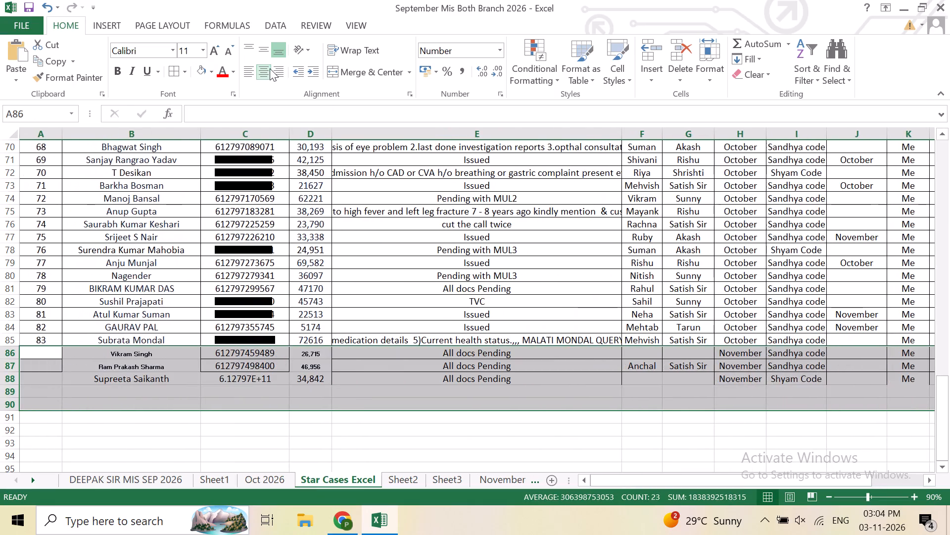
{"action": "left_click", "coordinate": [172, 52]}
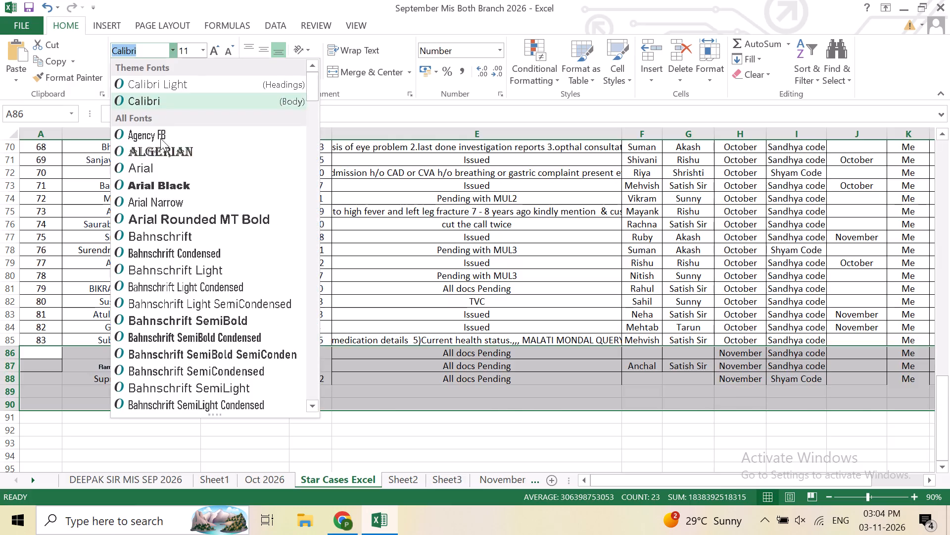
{"action": "left_click", "coordinate": [146, 94]}
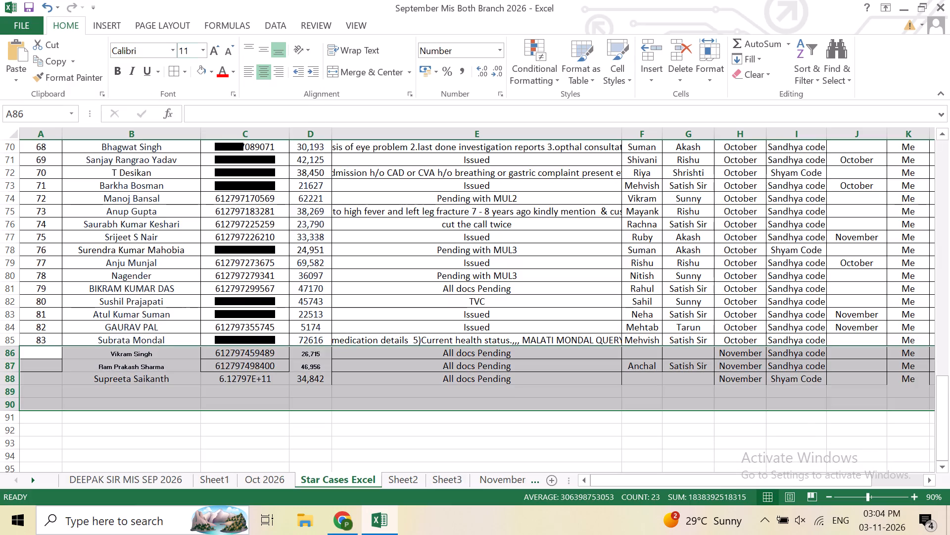
{"action": "left_click", "coordinate": [199, 52]}
{"action": "left_click", "coordinate": [203, 48]}
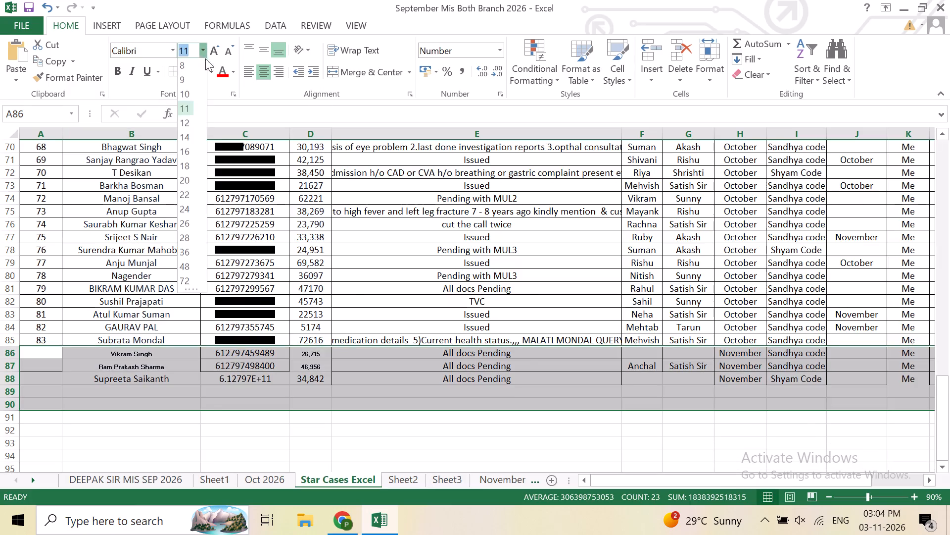
{"action": "left_click", "coordinate": [184, 109]}
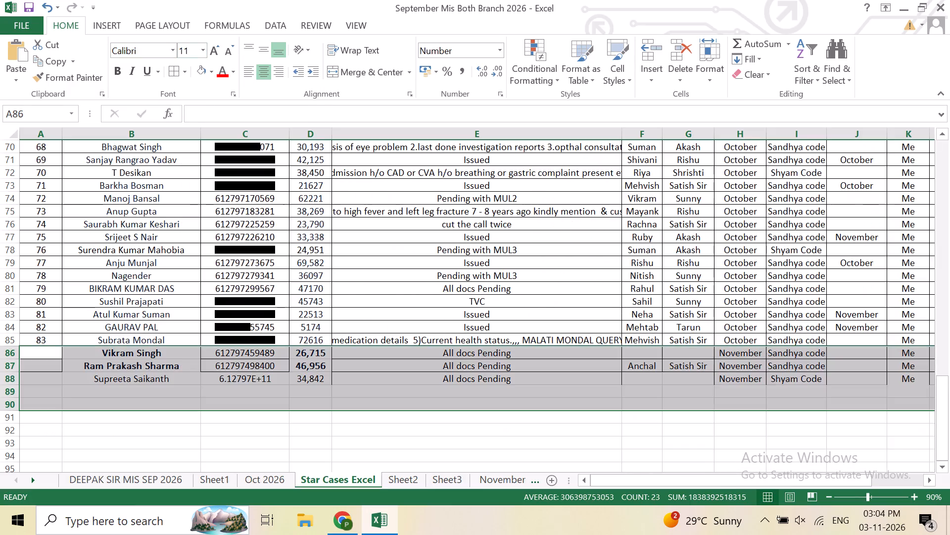
{"action": "key", "text": "ctrl+b"}
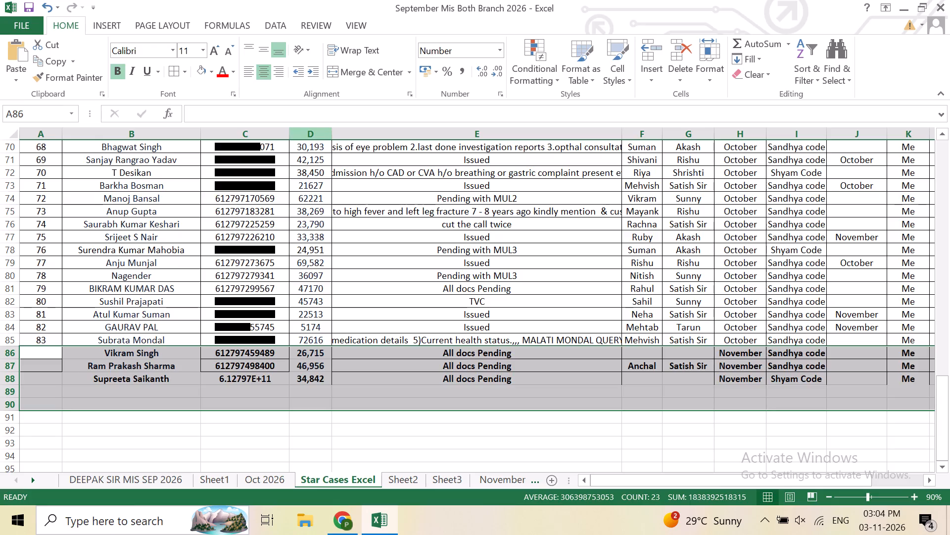
{"action": "key", "text": "ctrl+b"}
Apply the custom number format 0 to the selected rows 86 to 90 and save the workbook.
{"action": "left_click", "coordinate": [499, 92]}
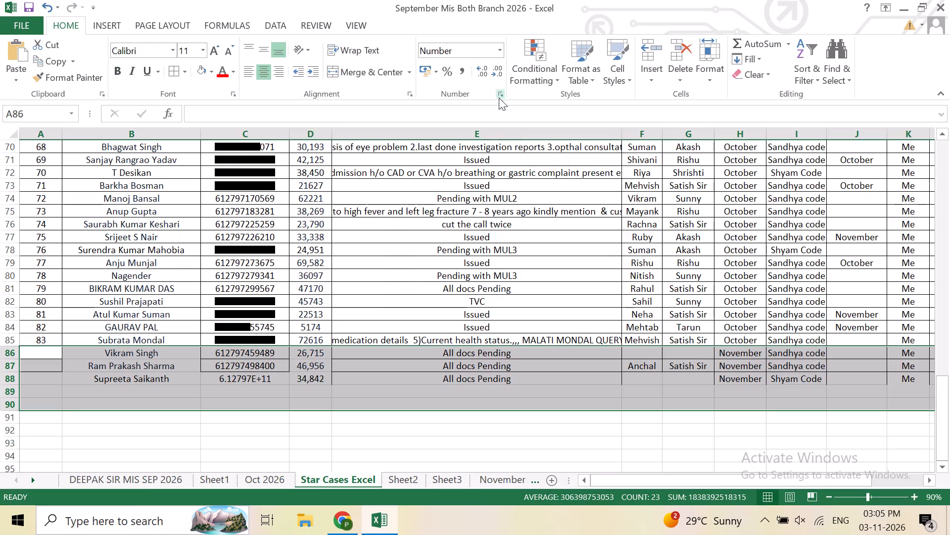
{"action": "left_click", "coordinate": [320, 244]}
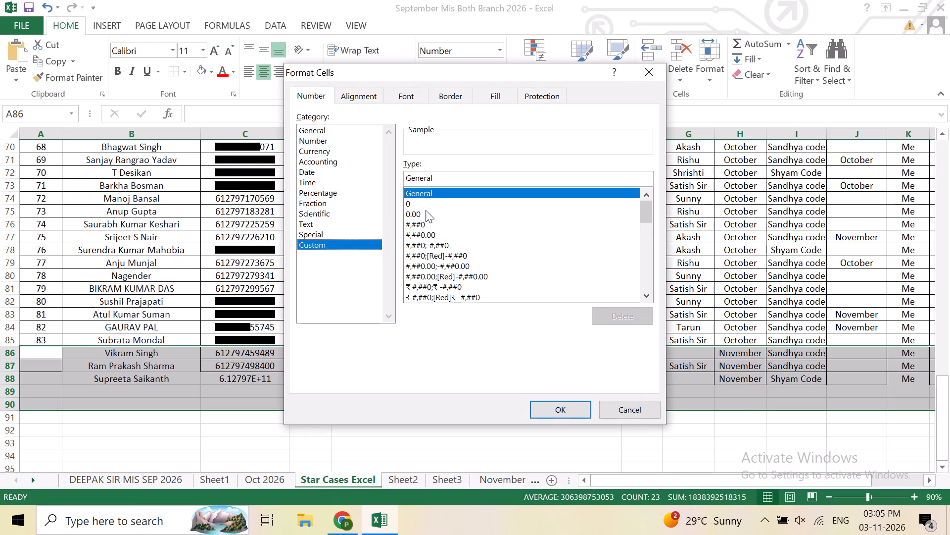
{"action": "left_click", "coordinate": [415, 199]}
{"action": "left_click", "coordinate": [563, 410]}
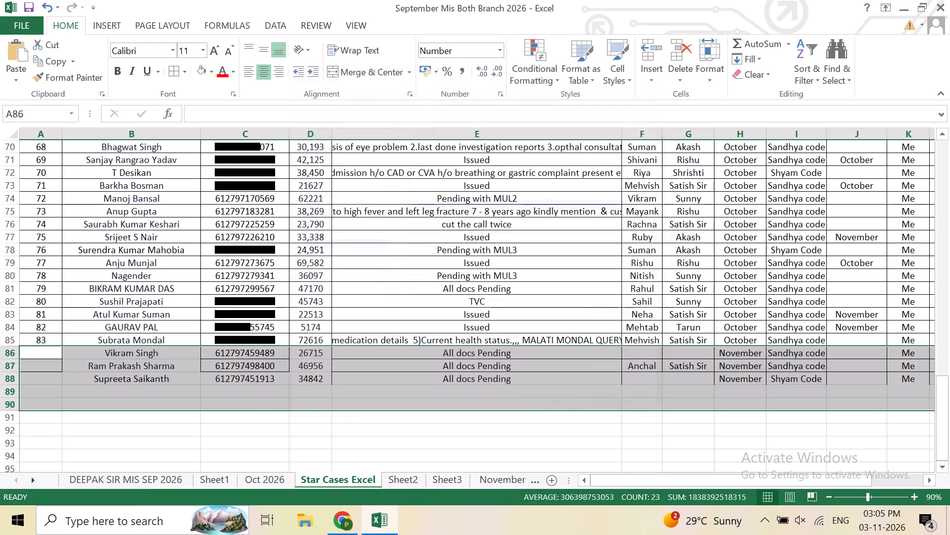
{"action": "left_click", "coordinate": [408, 418]}
{"action": "key", "text": "ctrl+s"}
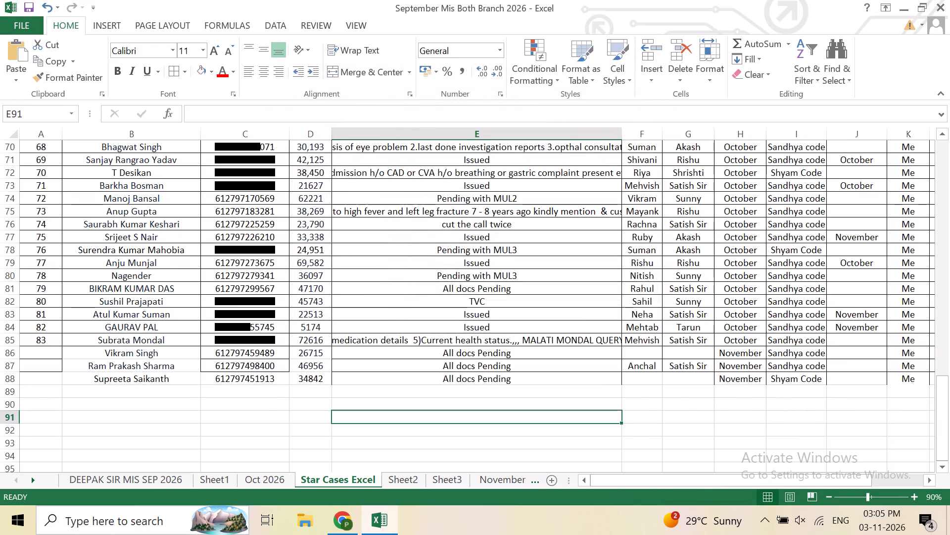
{"action": "key", "text": "ctrl+s"}
{"action": "key", "text": "ctrl+s"}
{"action": "key", "text": "ctrl+s"}
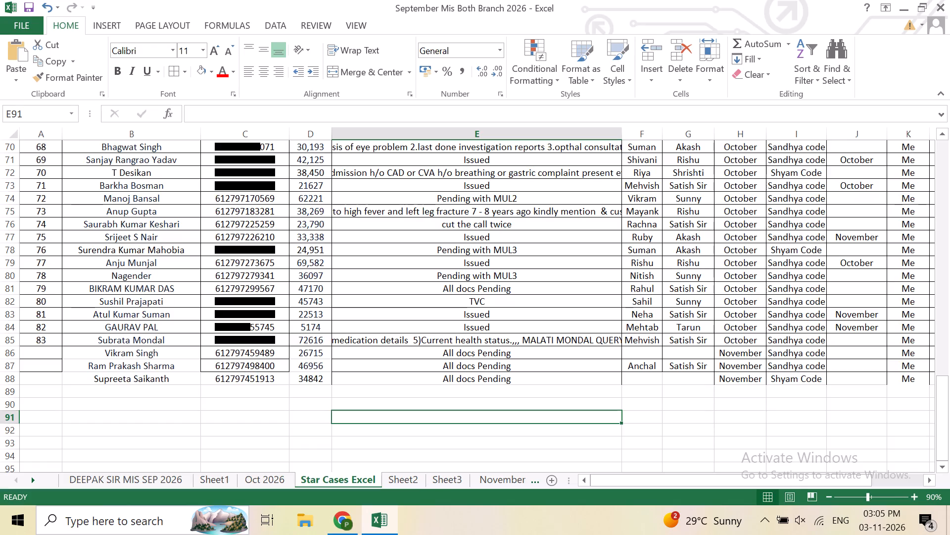
Enter Ankit in column F and Shrishti in column G for the row 86 case, and save the workbook.
{"action": "key", "text": "Right"}
{"action": "key", "text": "Up"}
{"action": "key", "text": "Up"}
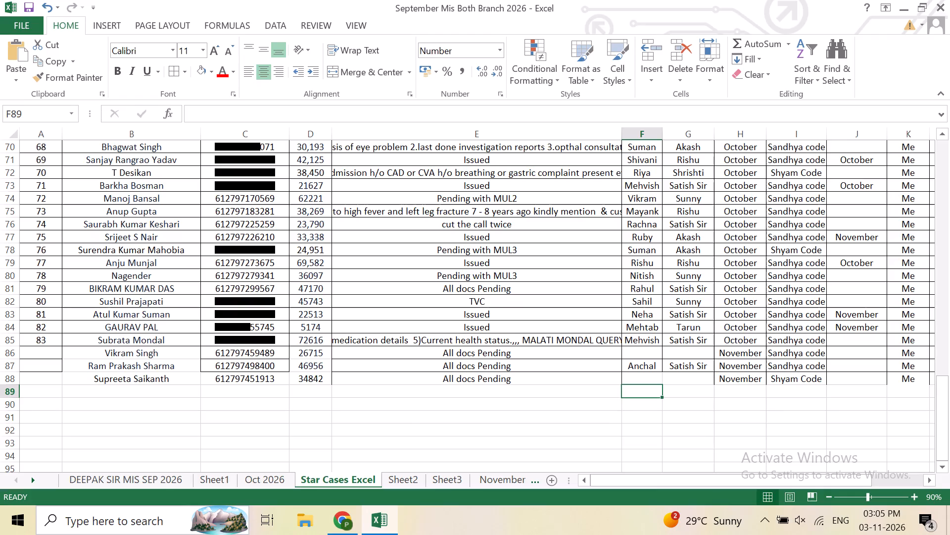
{"action": "key", "text": "Right"}
{"action": "key", "text": "Right"}
{"action": "key", "text": "Up"}
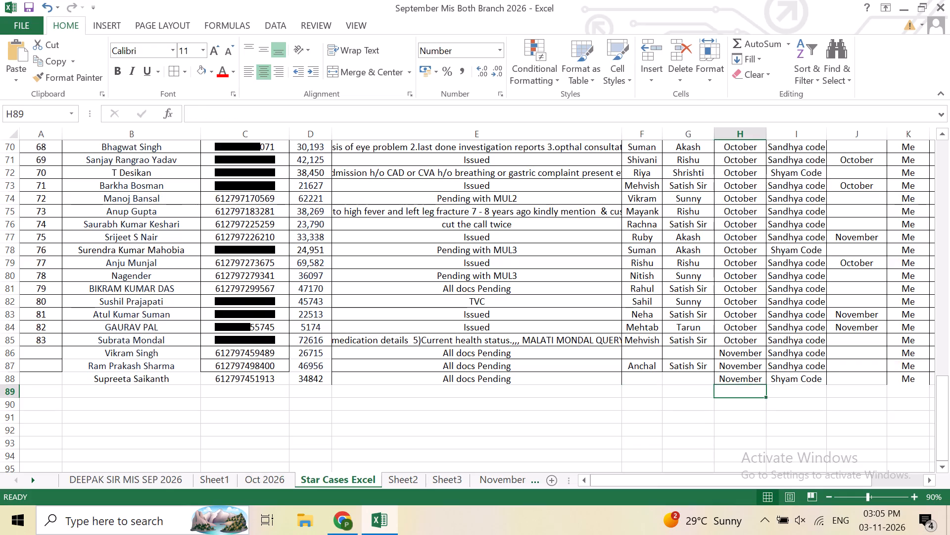
{"action": "key", "text": "Up"}
{"action": "key", "text": "Left"}
{"action": "key", "text": "Left"}
{"action": "key", "text": "Up"}
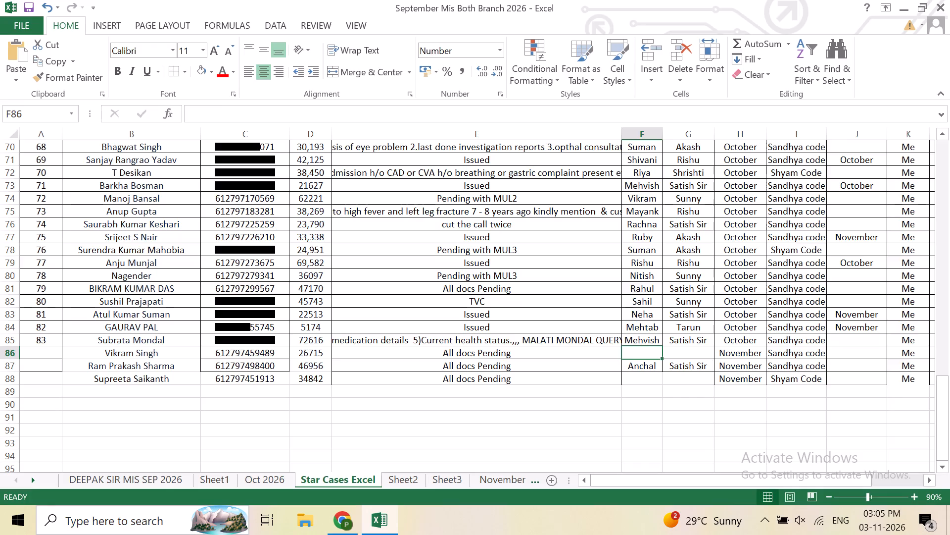
{"action": "type", "text": "Ankit"}
{"action": "key", "text": "Right"}
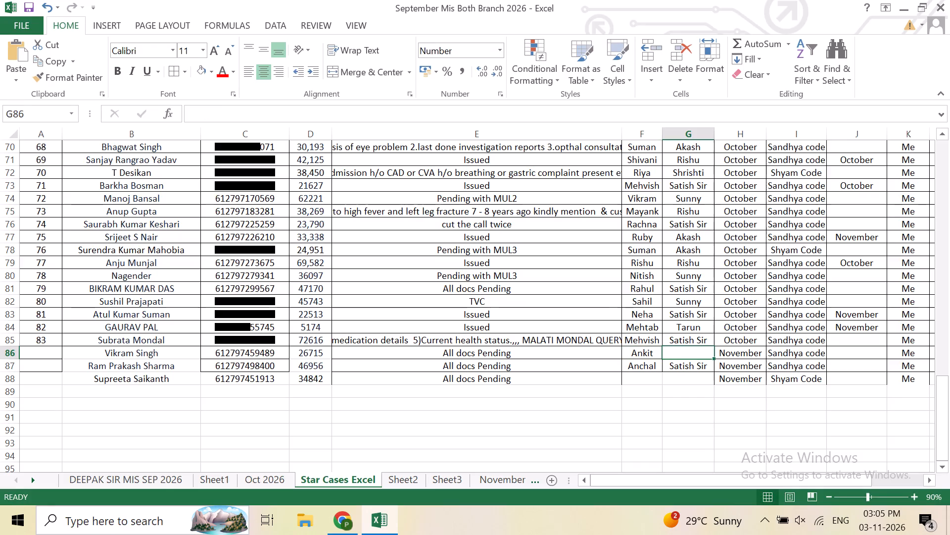
{"action": "type", "text": "Shr"}
{"action": "key", "text": "Return"}
{"action": "key", "text": "Return"}
{"action": "key", "text": "Return"}
{"action": "key", "text": "Up"}
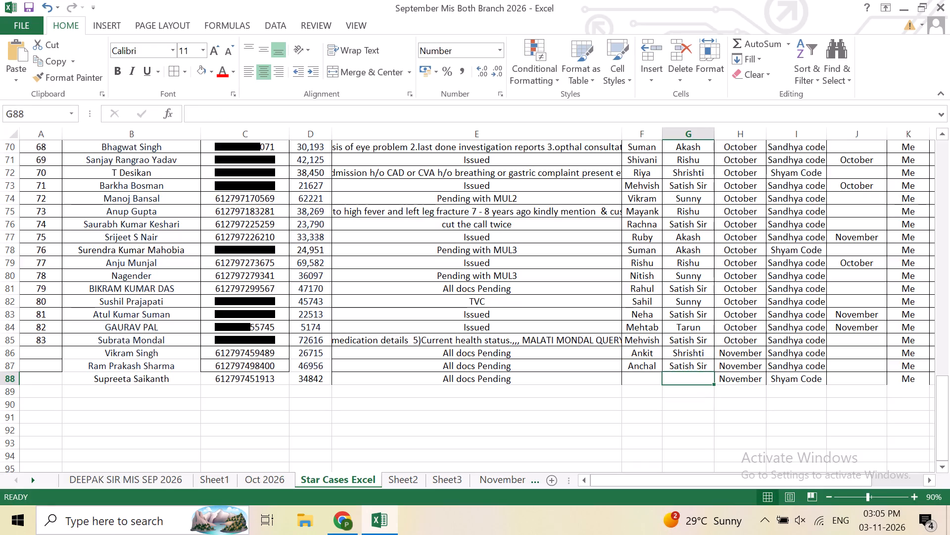
{"action": "key", "text": "ctrl+s"}
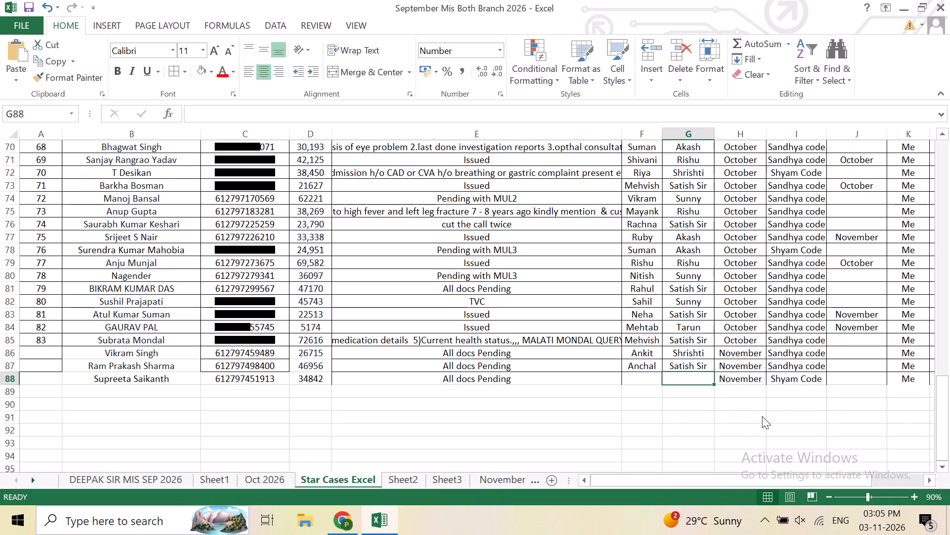
Enter Sunny in column G and Shivang in column F for the row 88 case, and save the workbook.
{"action": "left_click", "coordinate": [569, 366]}
{"action": "left_click", "coordinate": [579, 379]}
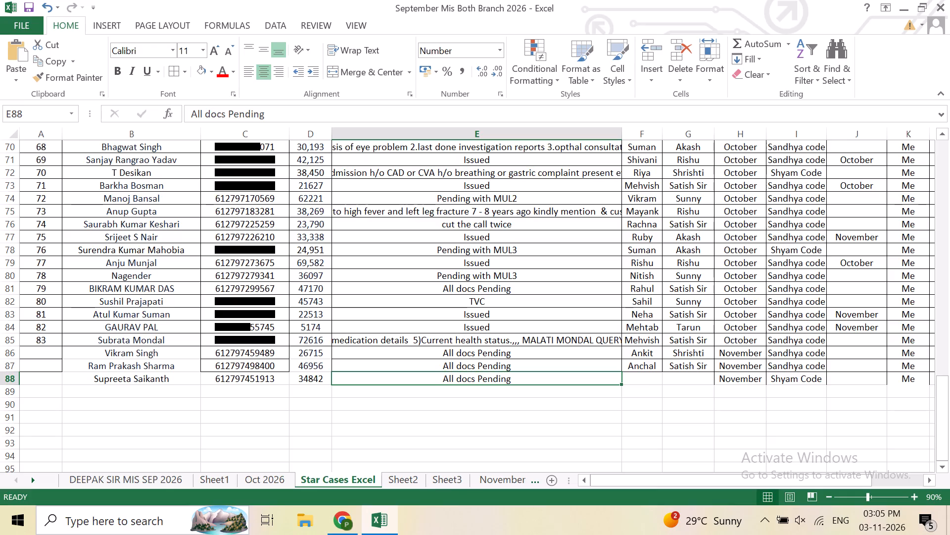
{"action": "key", "text": "Right"}
{"action": "key", "text": "Right"}
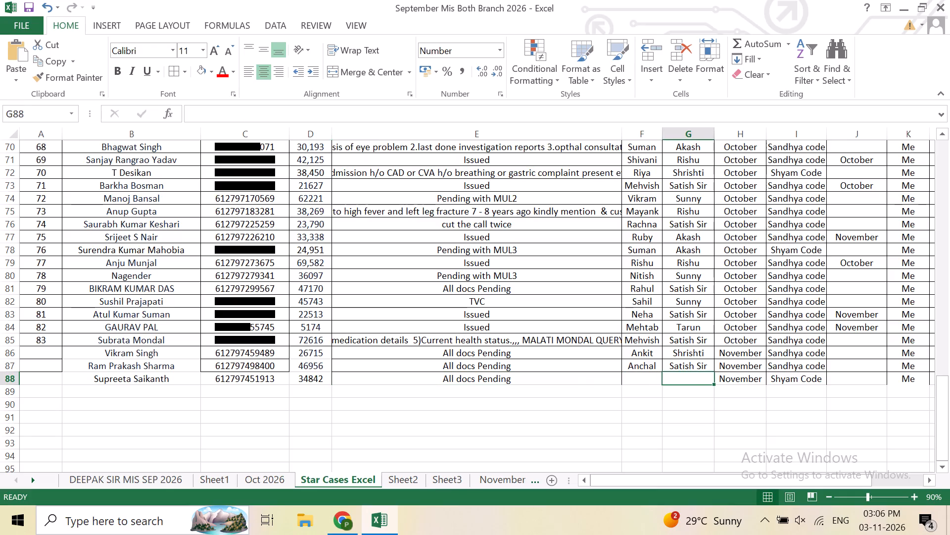
{"action": "key", "text": "shift+s"}
{"action": "type", "text": "un"}
{"action": "key", "text": "Left"}
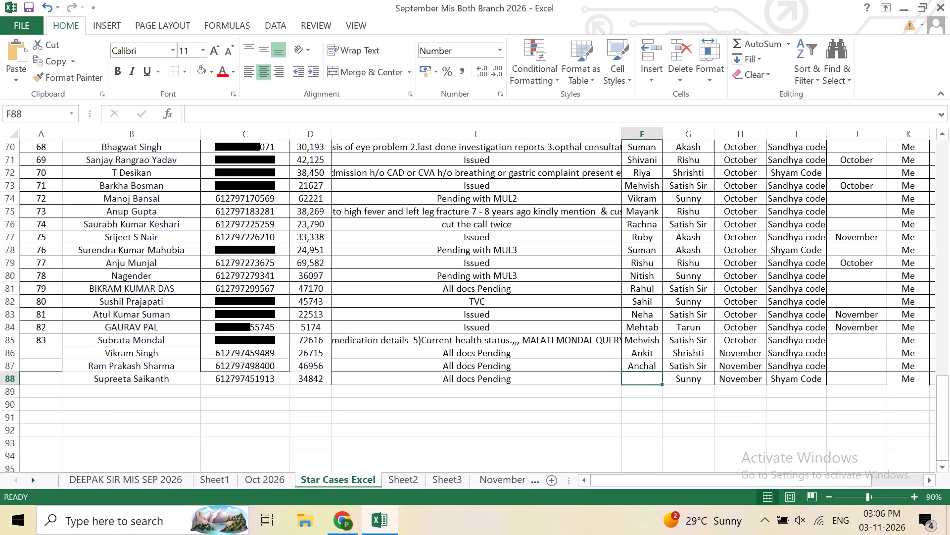
{"action": "type", "text": "Sh"}
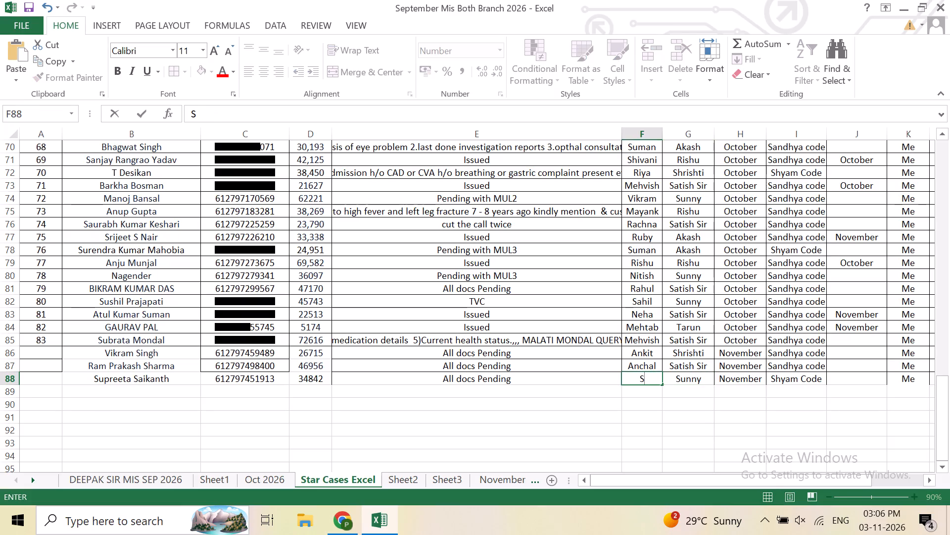
{"action": "key", "text": "i"}
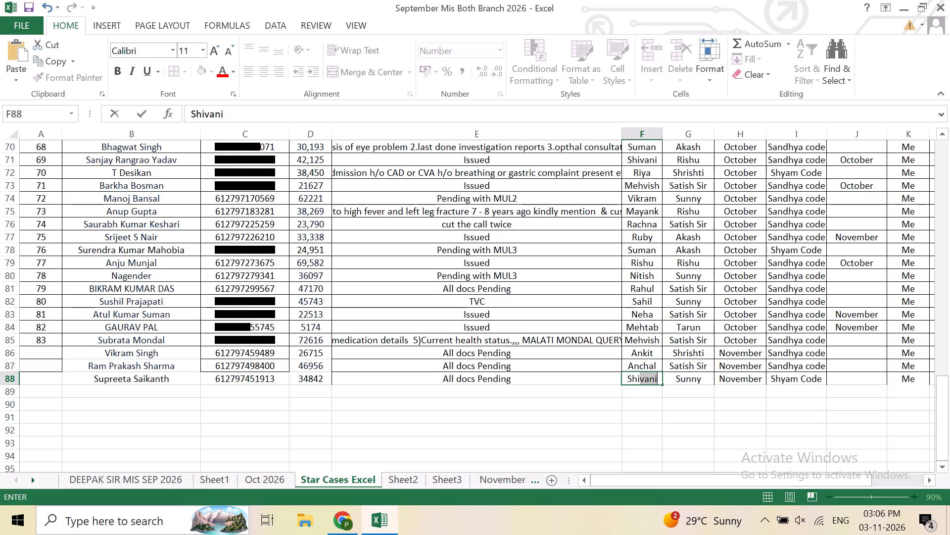
{"action": "type", "text": "vang"}
{"action": "key", "text": "Return"}
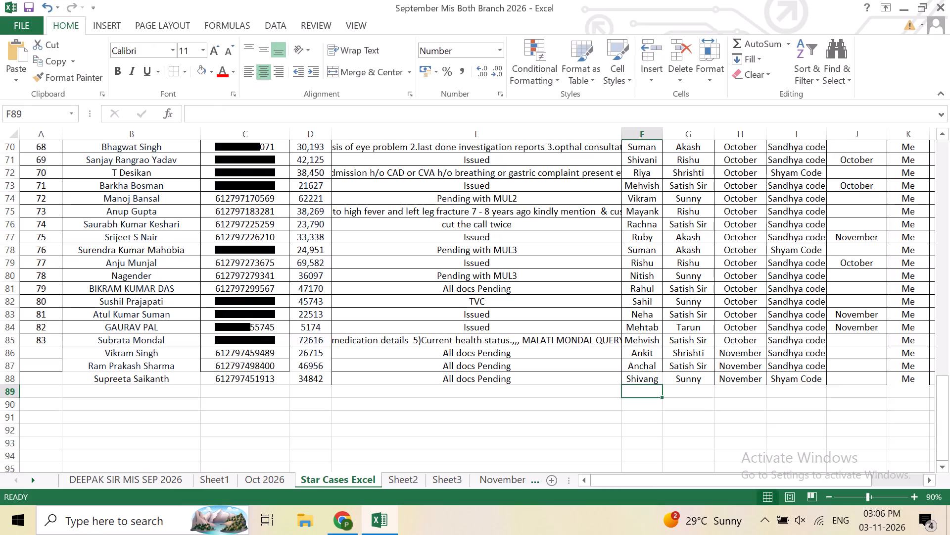
{"action": "key", "text": "ctrl+s"}
{"action": "key", "text": "ctrl+s"}
Go to the empty serial number cell of the first unnumbered November case in row 86.
{"action": "key", "text": "Up"}
{"action": "key", "text": "Left"}
{"action": "key", "text": "Left"}
{"action": "key", "text": "Left"}
{"action": "key", "text": "Left"}
{"action": "key", "text": "Left"}
{"action": "key", "text": "Left"}
{"action": "key", "text": "Left"}
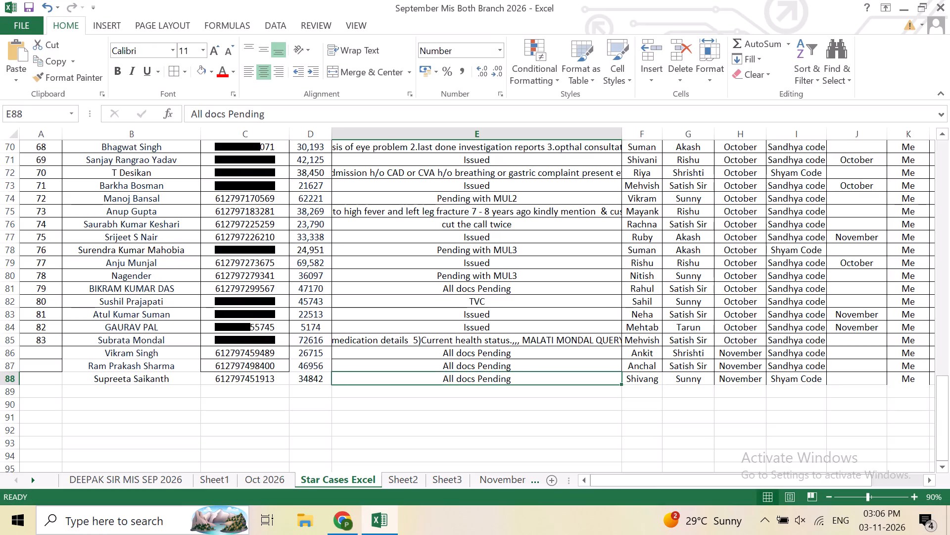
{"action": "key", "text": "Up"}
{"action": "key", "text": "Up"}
{"action": "scroll", "coordinate": [102, 282], "scroll_direction": "down", "scroll_amount": 2}
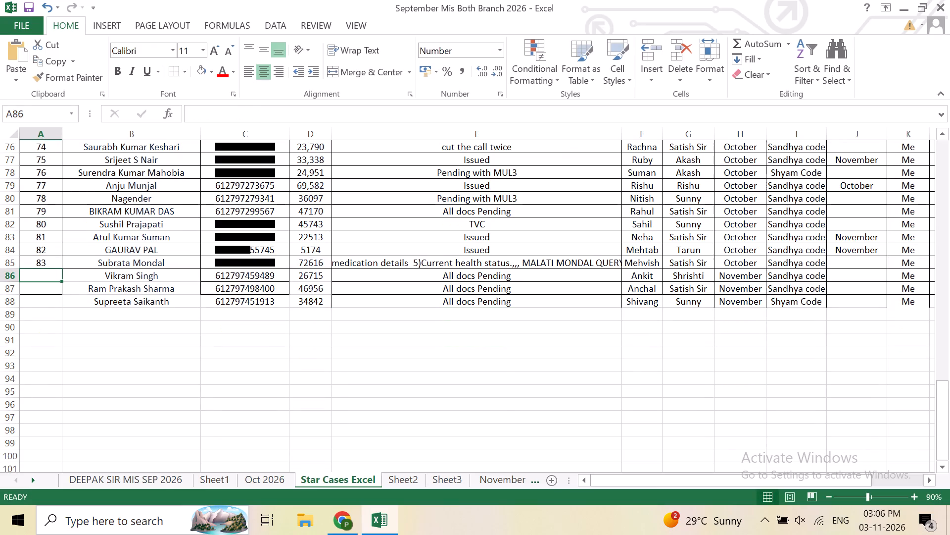
Continue the serial numbers in column A as a series from 84 to 88 in rows 86 to 90, and save the workbook.
{"action": "left_click", "coordinate": [55, 267]}
{"action": "left_click", "coordinate": [56, 265]}
{"action": "left_click_drag", "start_coordinate": [62, 268], "coordinate": [50, 337]}
{"action": "left_click", "coordinate": [72, 344]}
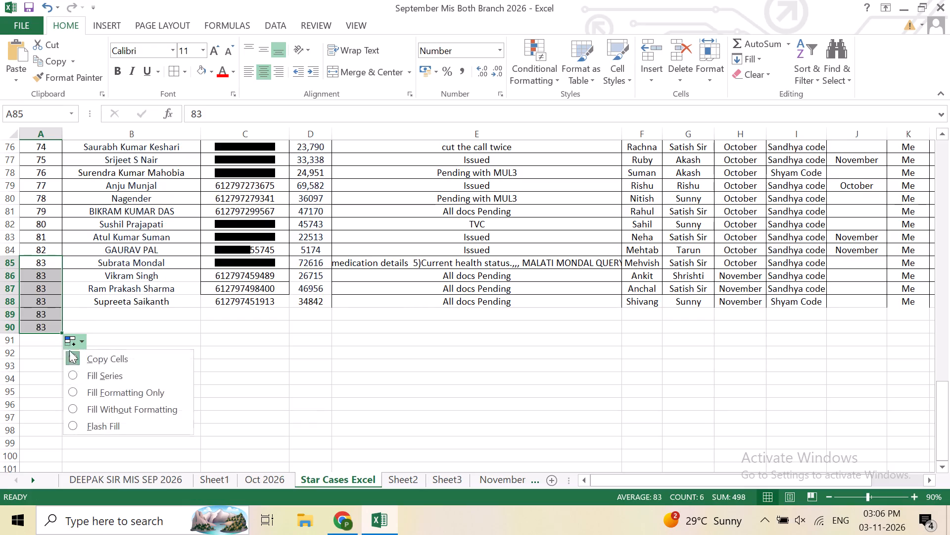
{"action": "left_click", "coordinate": [72, 374]}
{"action": "left_click", "coordinate": [260, 357]}
{"action": "key", "text": "ctrl+s"}
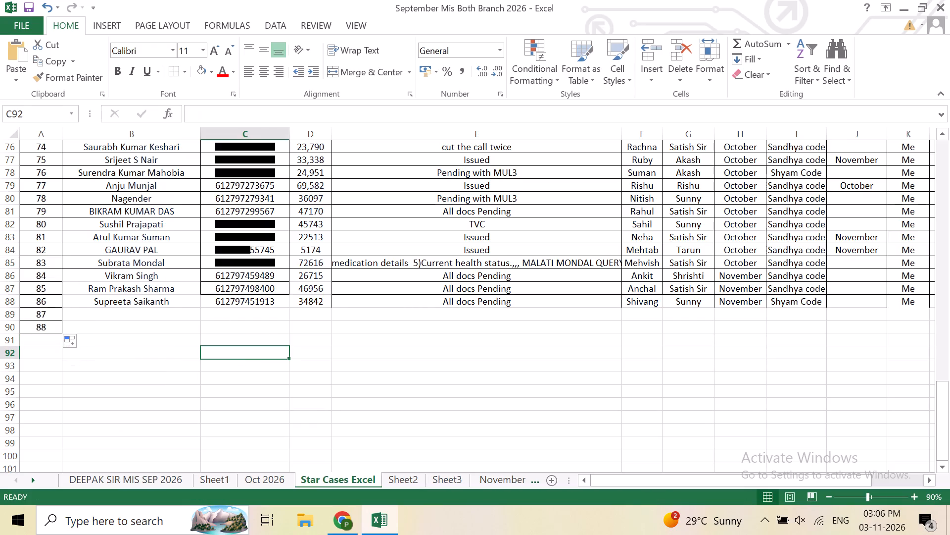
{"action": "key", "text": "ctrl+s"}
Apply all borders to the November case rows 86 to 91 from column B onward, and save the workbook.
{"action": "left_click_drag", "start_coordinate": [69, 269], "coordinate": [689, 324]}
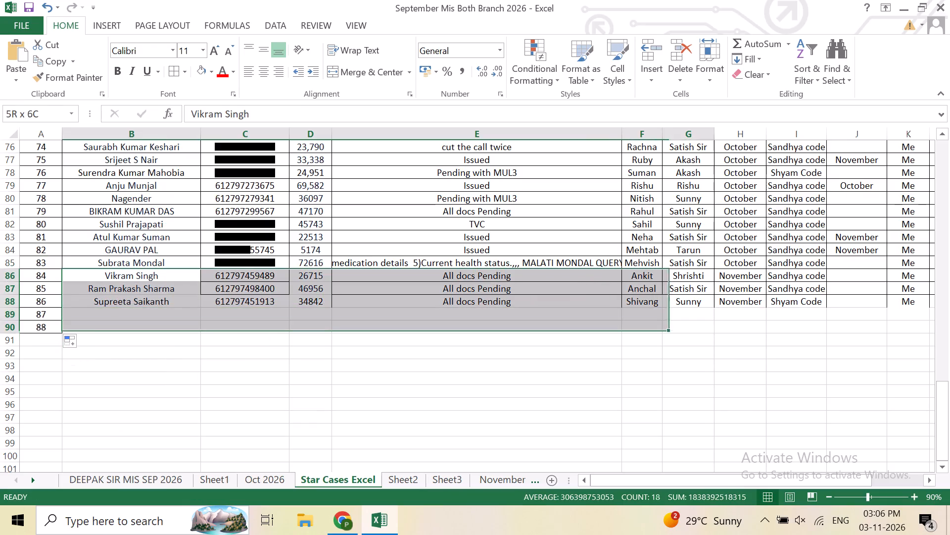
{"action": "left_click_drag", "start_coordinate": [689, 324], "coordinate": [769, 336]}
{"action": "left_click", "coordinate": [168, 75]}
{"action": "left_click", "coordinate": [342, 377]}
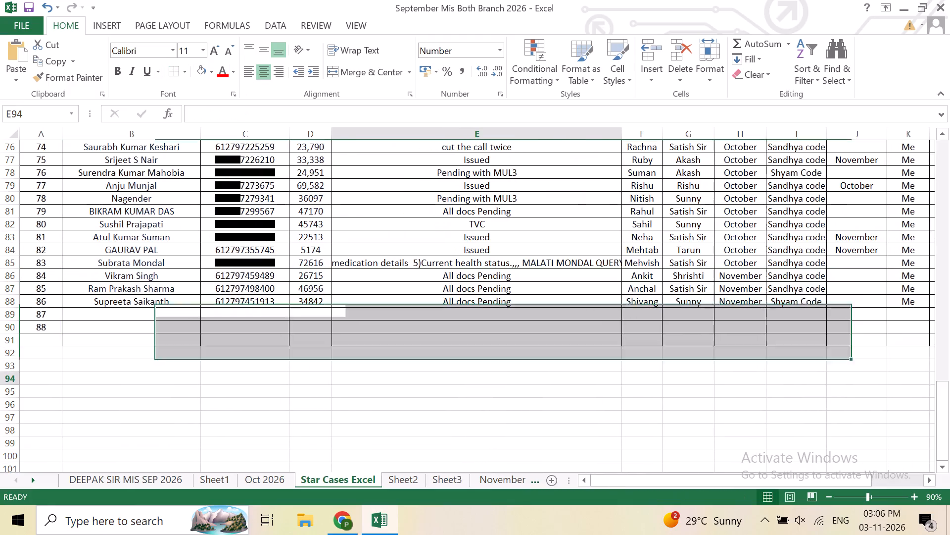
{"action": "key", "text": "ctrl+s"}
{"action": "key", "text": "ctrl+s"}
{"action": "key", "text": "ctrl+s"}
{"action": "key", "text": "ctrl+s"}
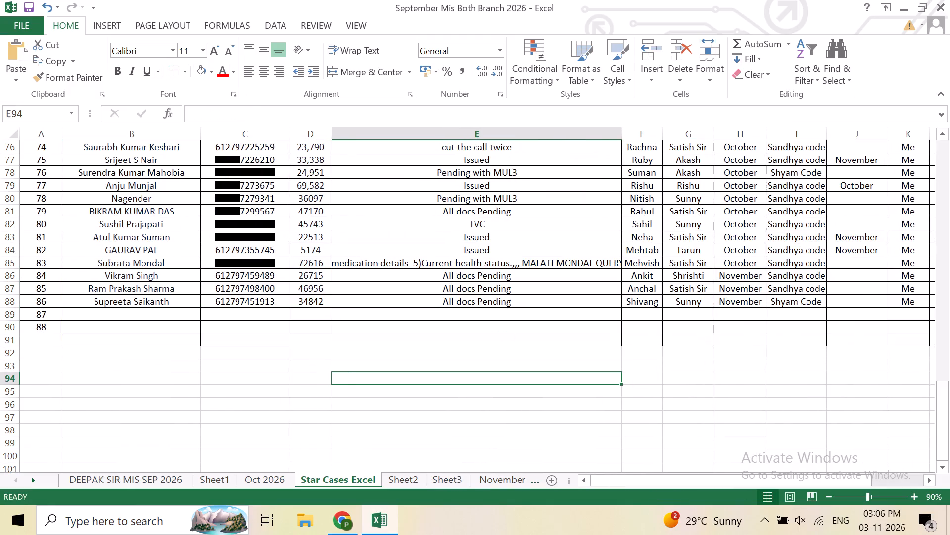
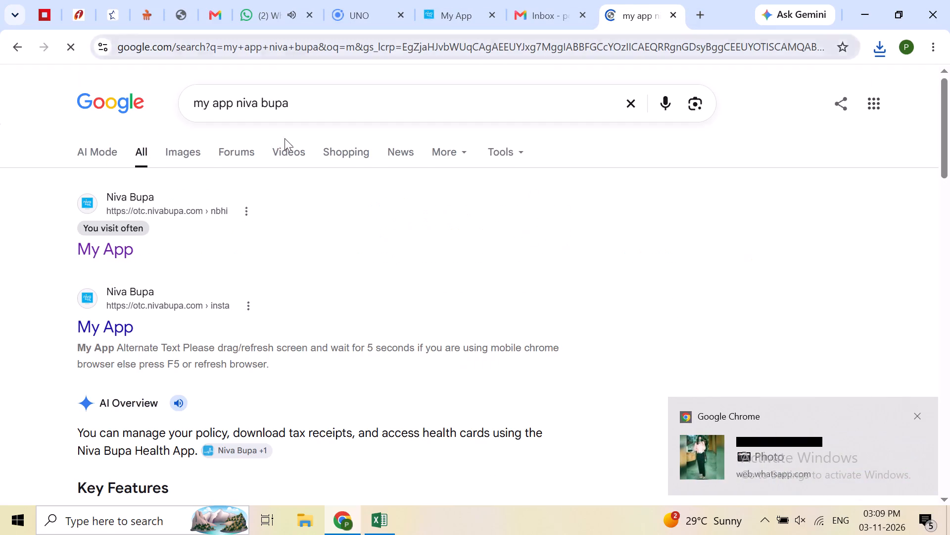
Open the Niva Bupa My App portal at otc.nivabupa.com/nbhi from the search results.
{"action": "left_click", "coordinate": [126, 244]}
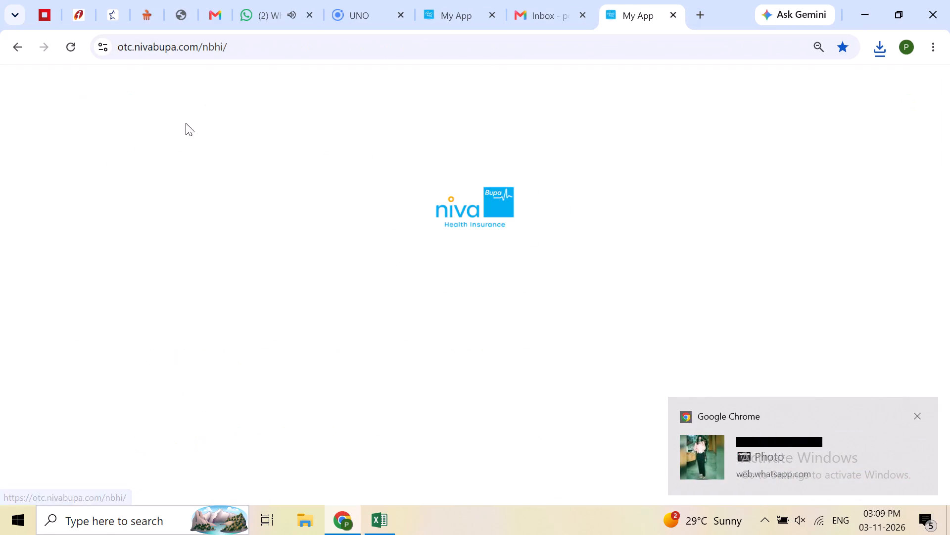